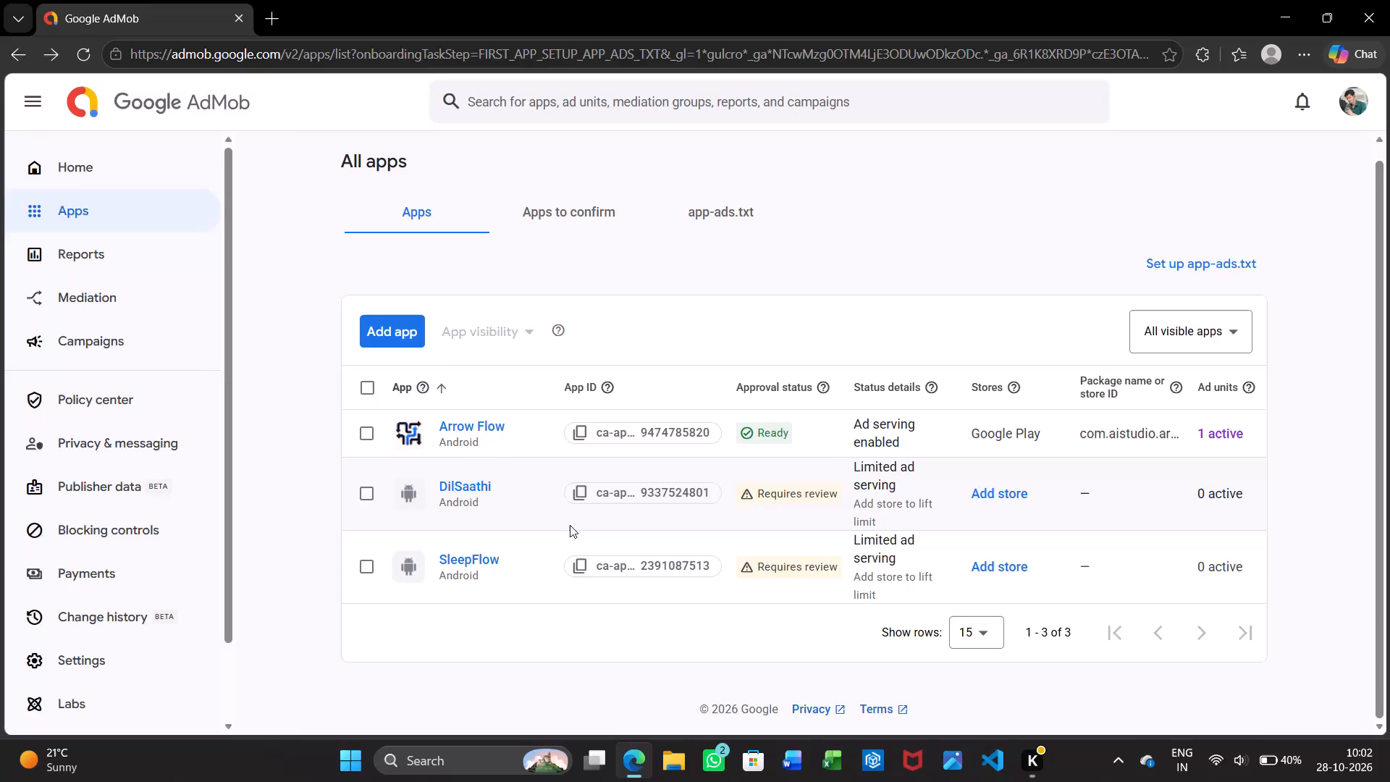
Open the Arrow Flow app's ArrowFlow_Rewarded_Android ad unit and examine its settings, including the advanced settings.
scroll(570, 525, up, 2)
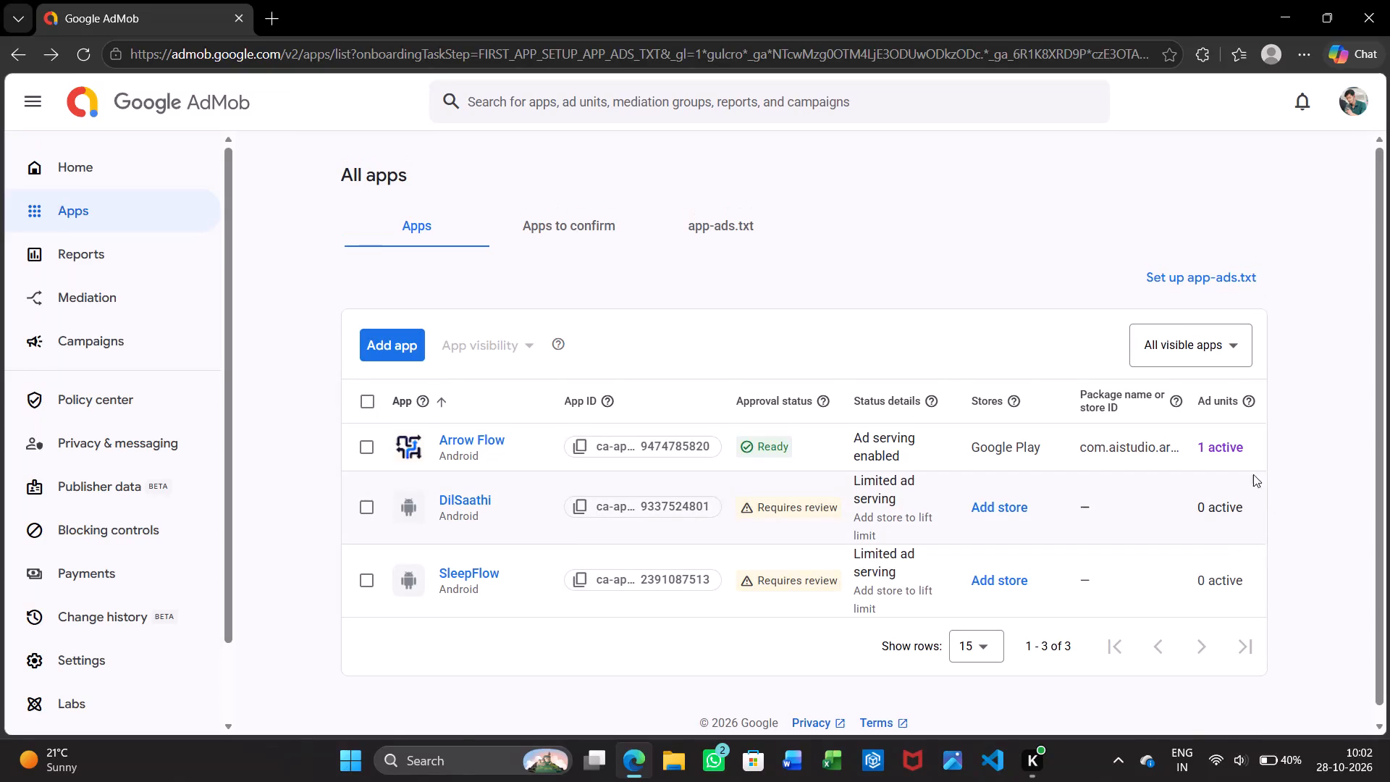
click(1226, 450)
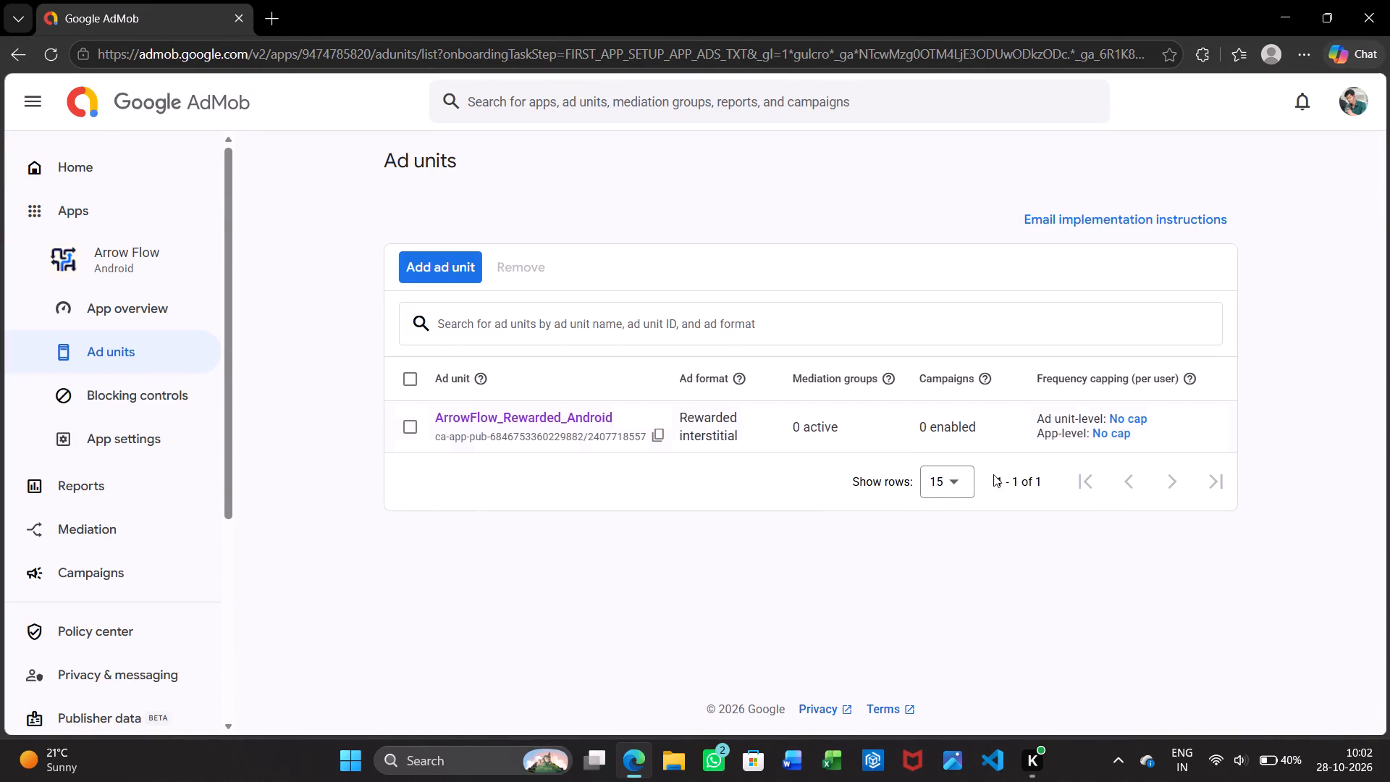
click(589, 422)
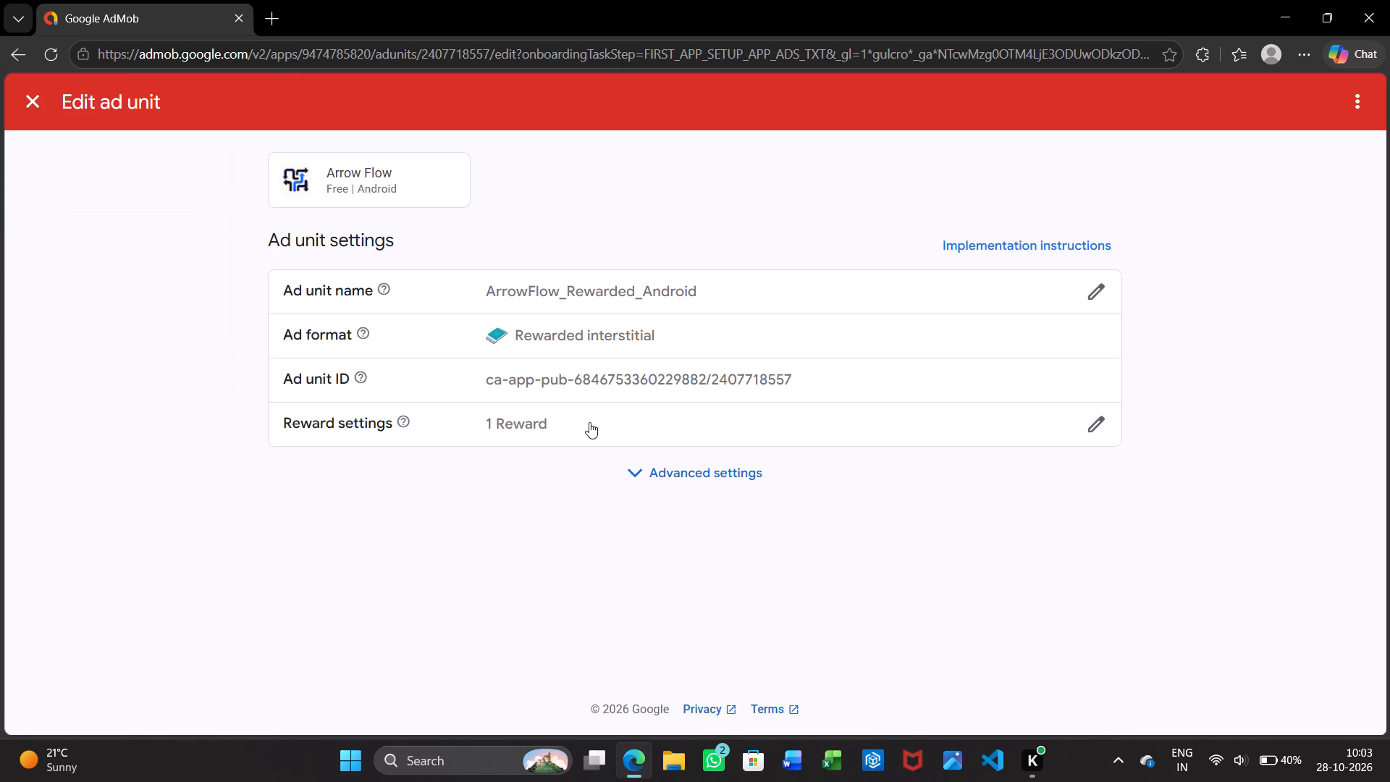
click(687, 470)
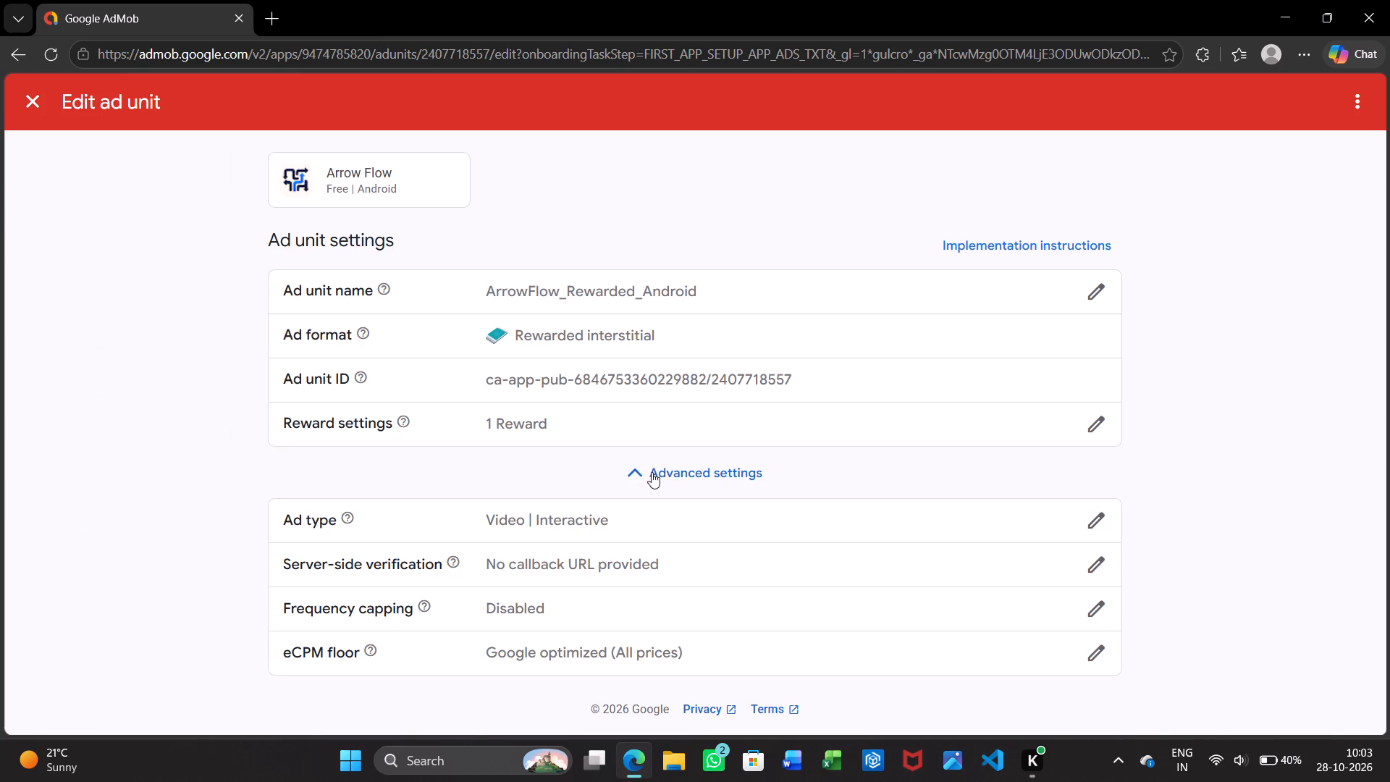
drag(652, 472, 716, 648)
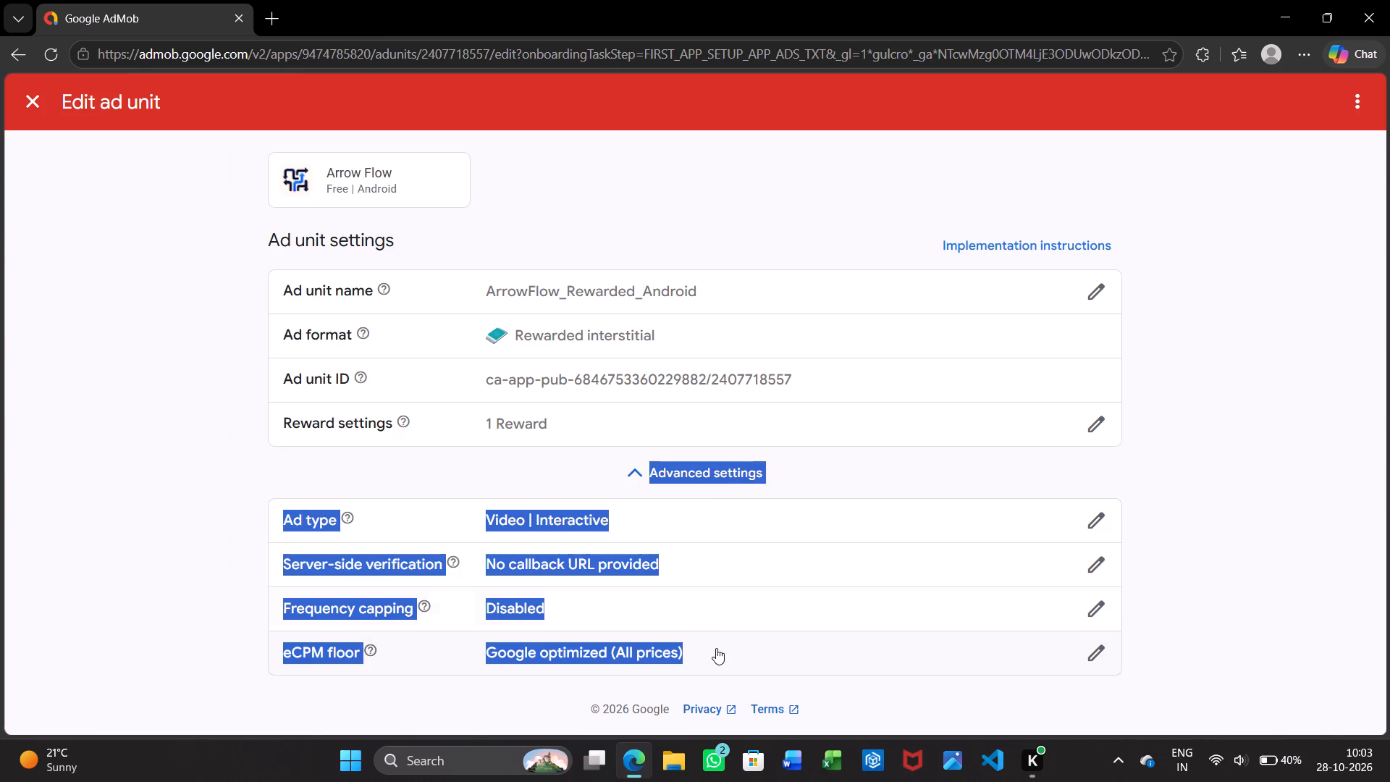
drag(716, 648, 717, 649)
click(833, 694)
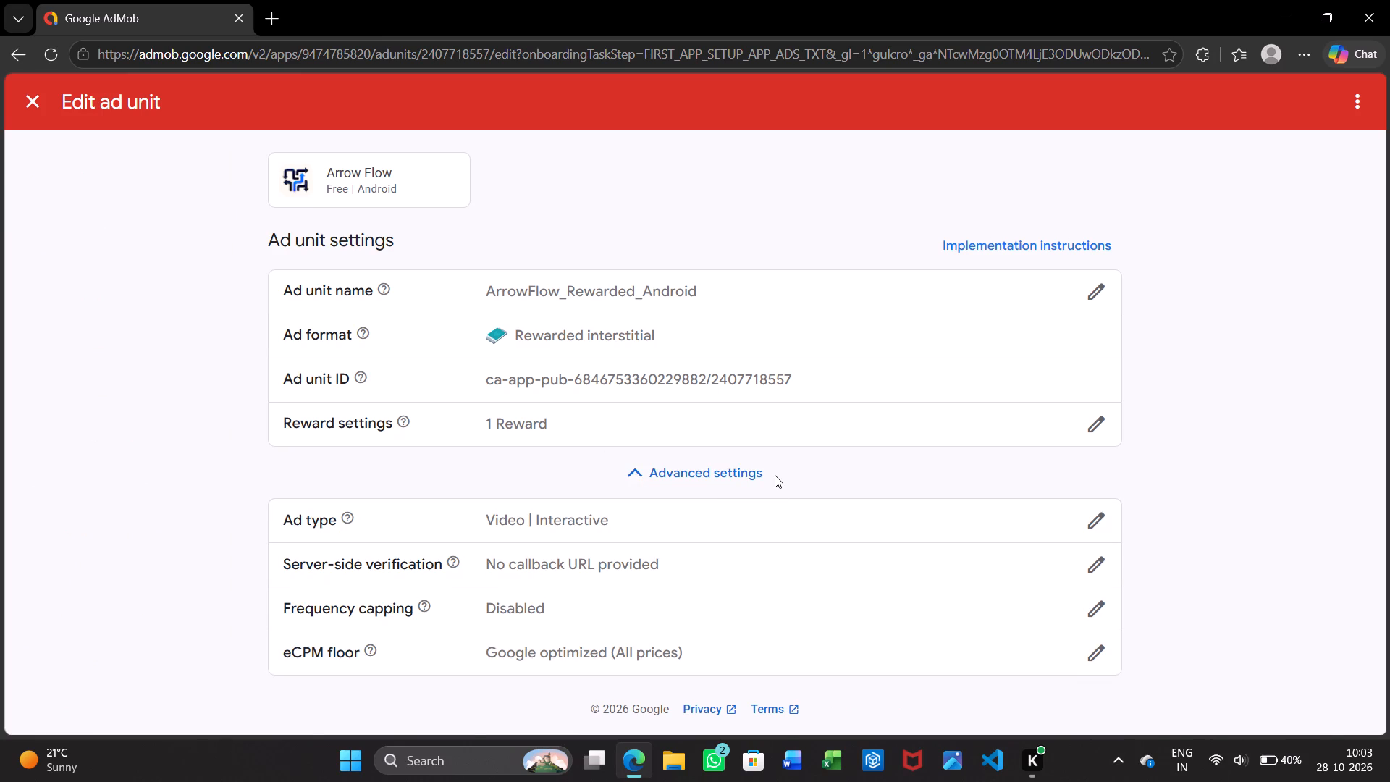
triple_click(775, 475)
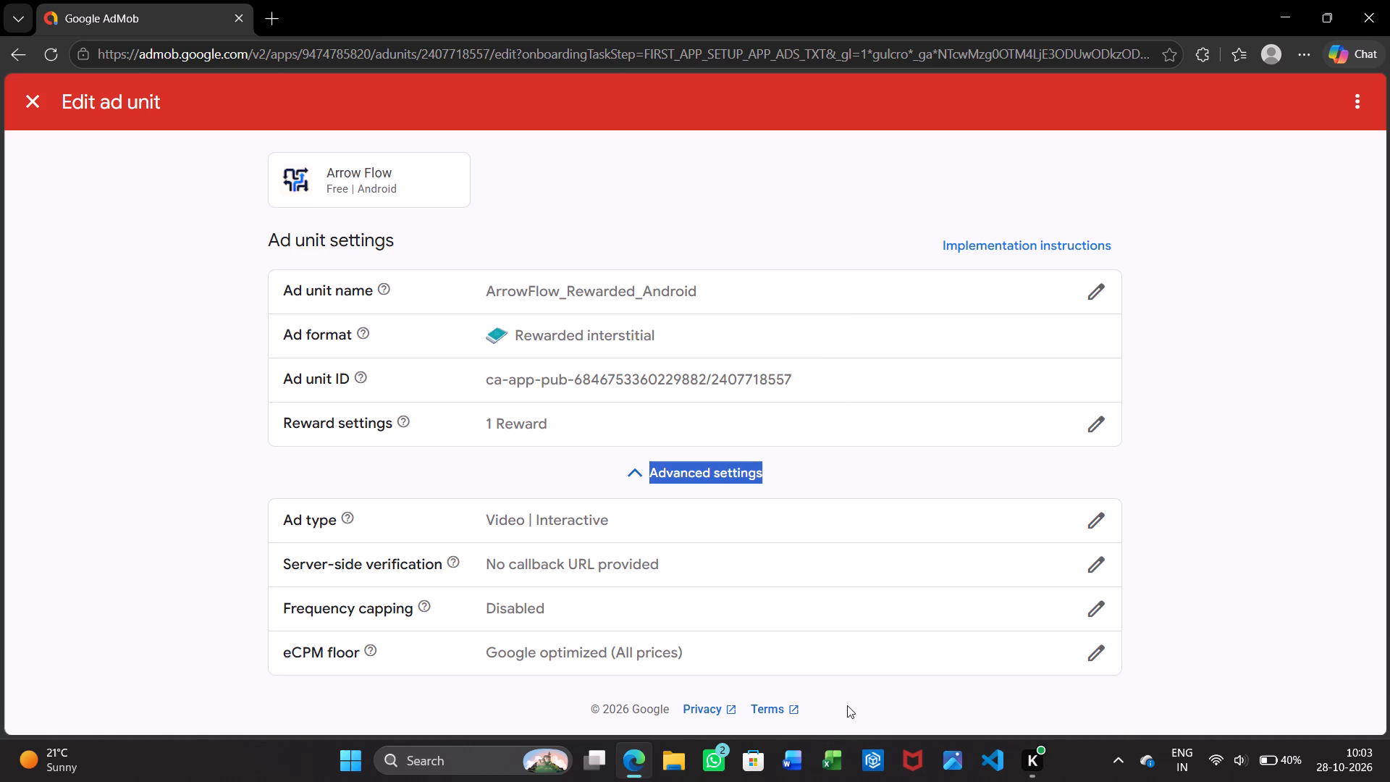
click(841, 692)
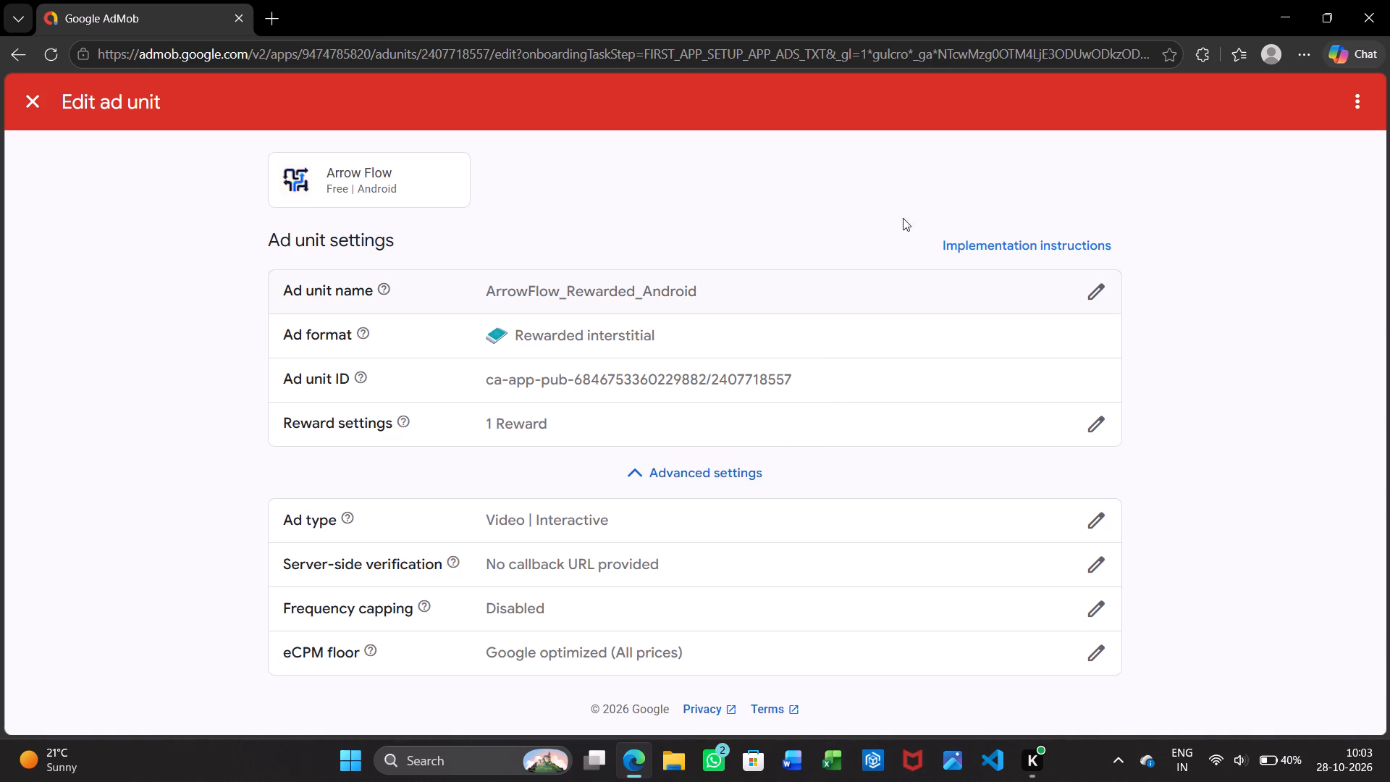
scroll(869, 305, down, 2)
scroll(869, 305, up, 1)
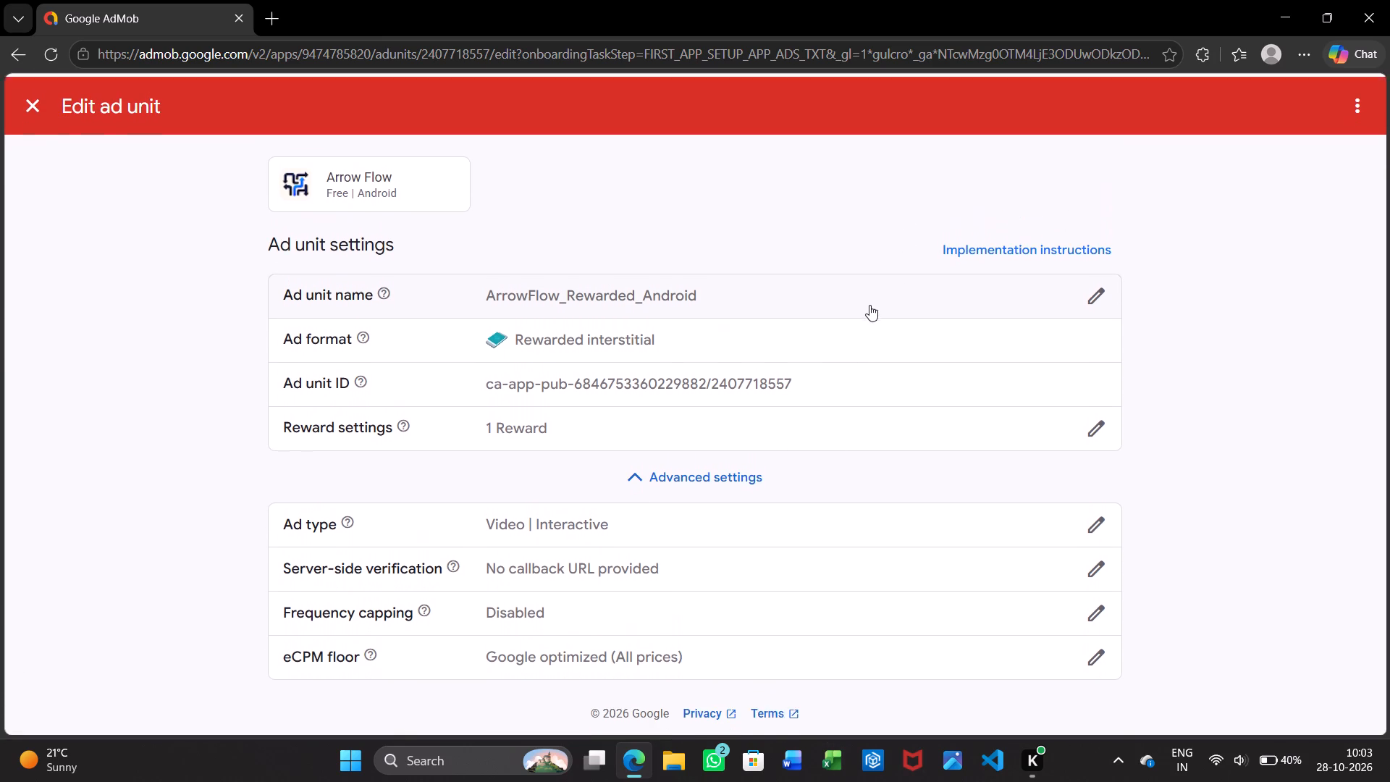
scroll(659, 237, right, 6)
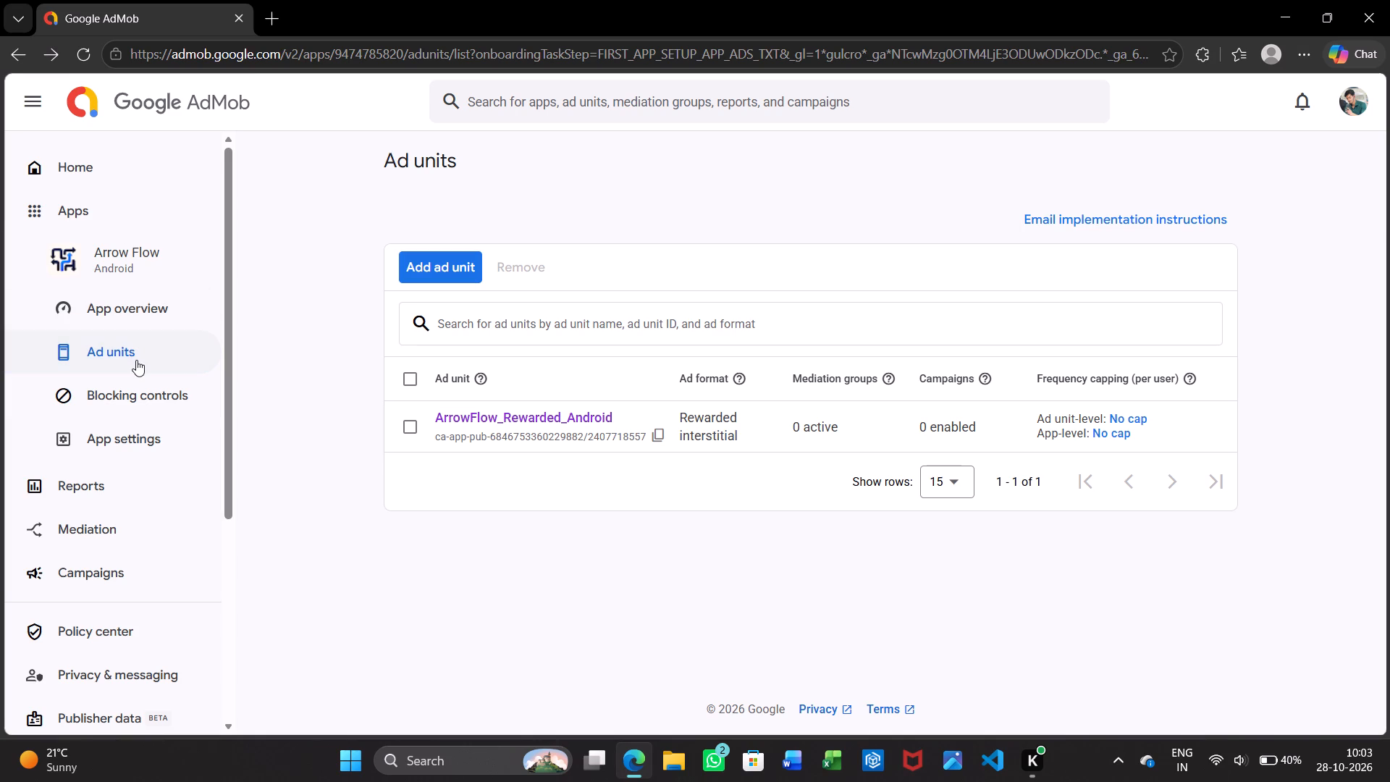
Review the Arrow Flow app settings, from the app info through the ad serving settings.
click(143, 442)
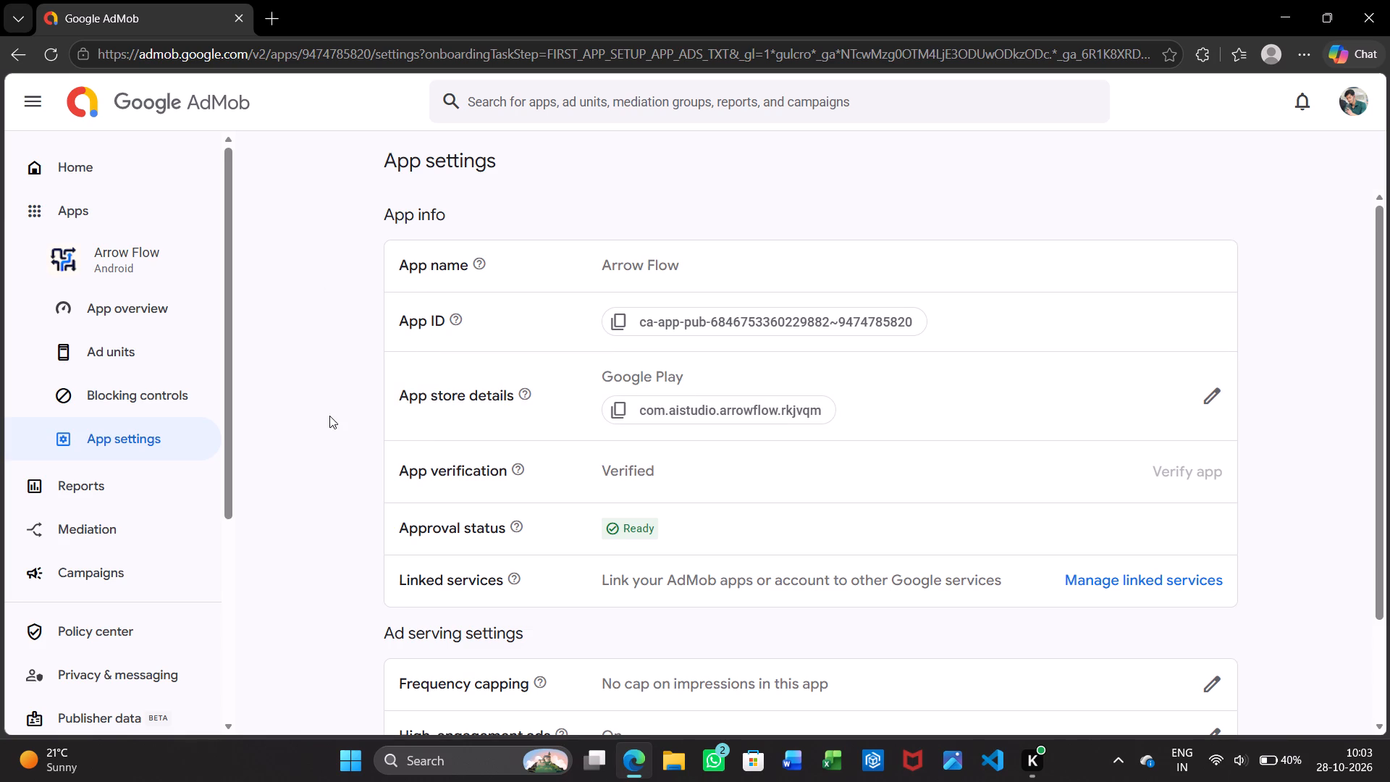
scroll(329, 416, down, 1)
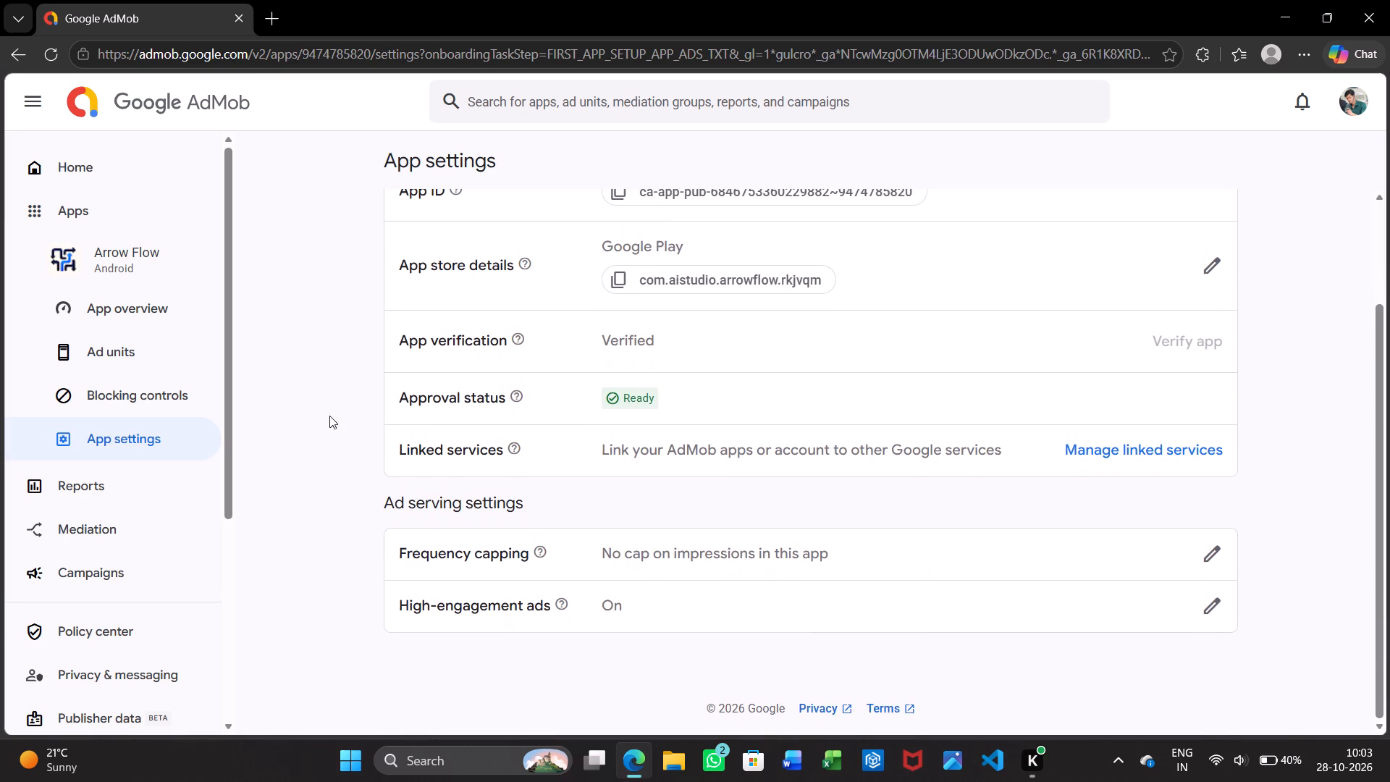
Open the Reports page to view the available report types.
click(117, 477)
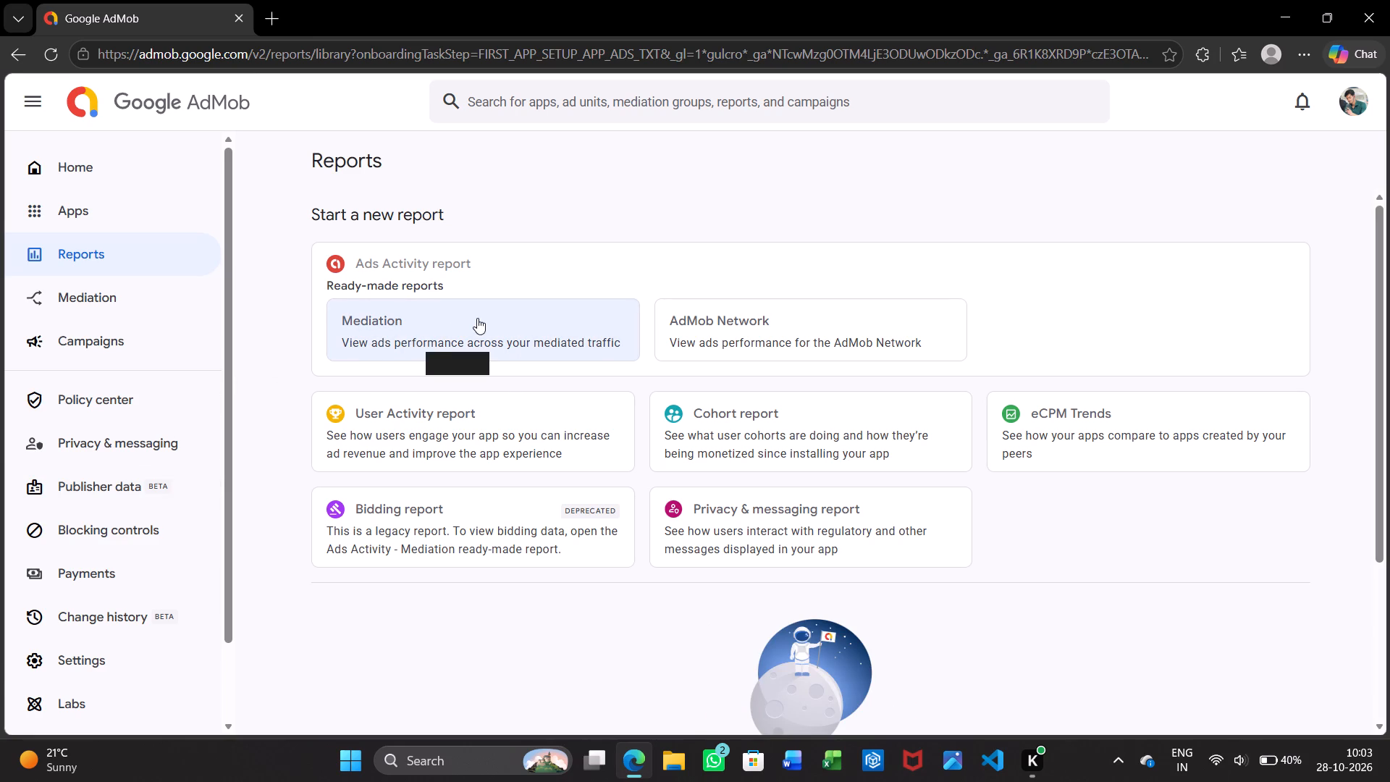
click(367, 637)
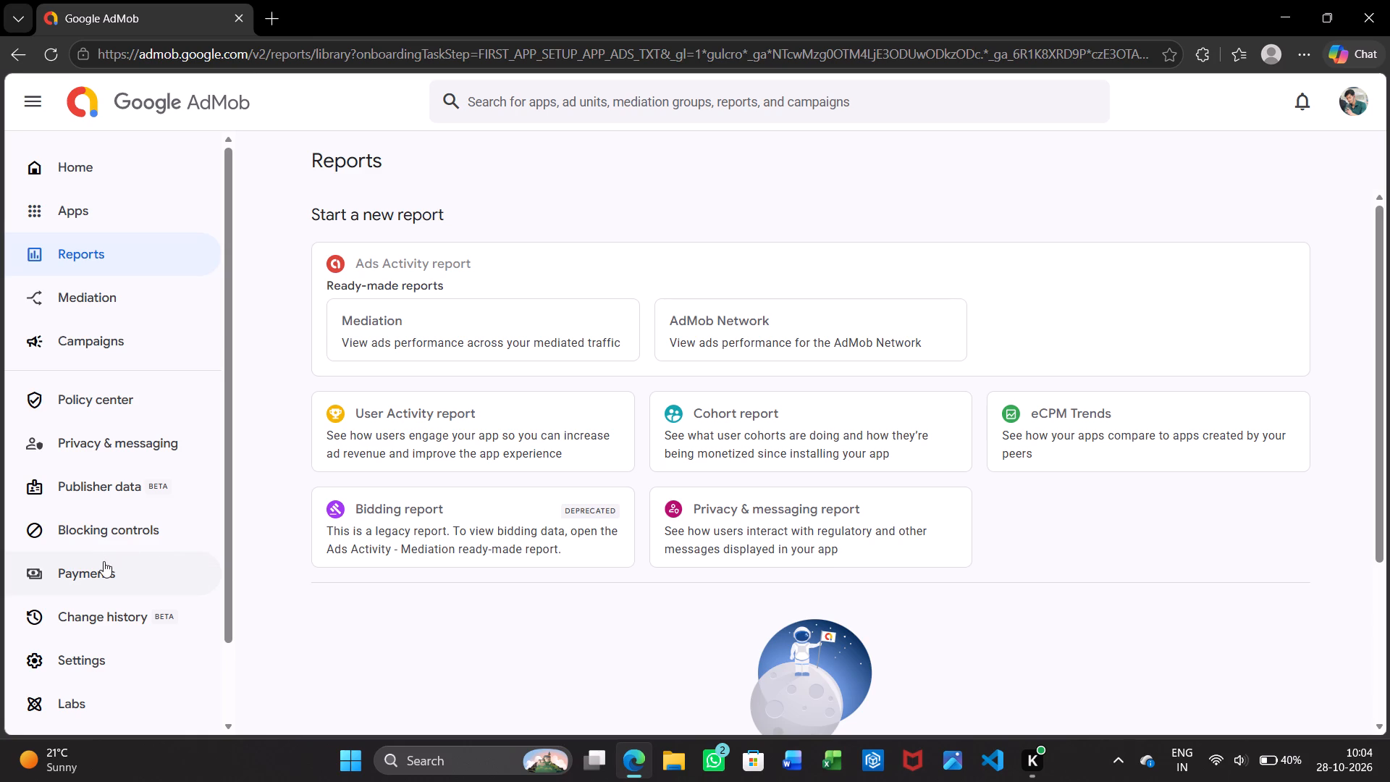
Examine the account's payments information and its identity verification page under Payments.
click(104, 561)
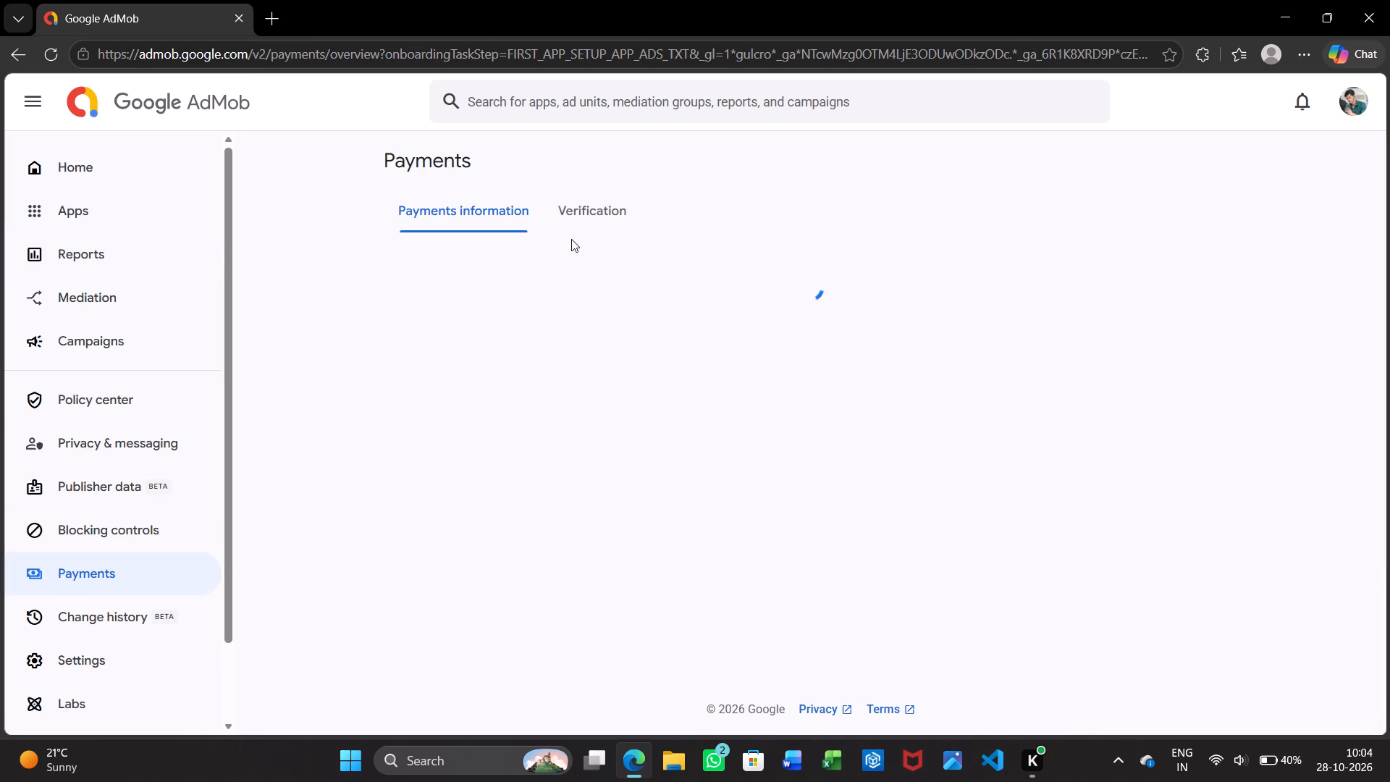
click(527, 293)
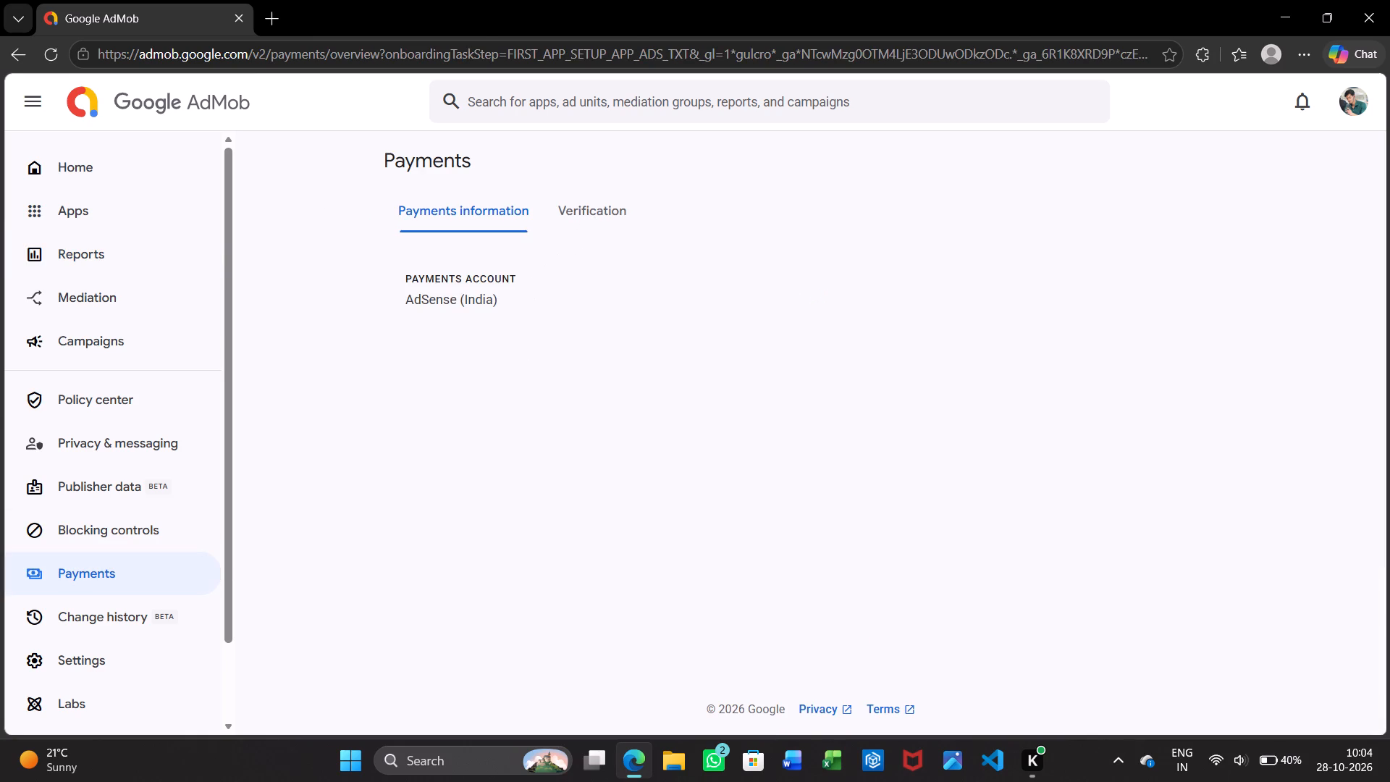
click(486, 295)
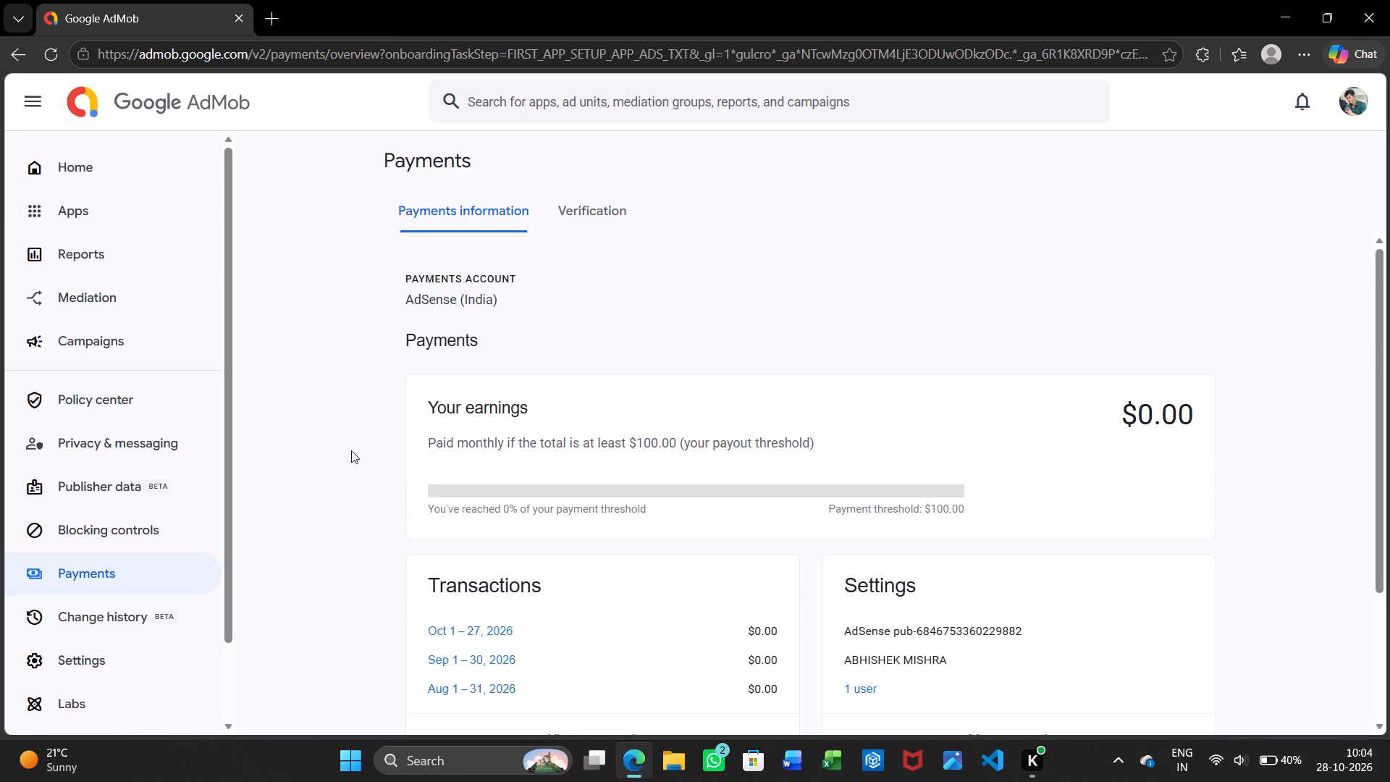
scroll(351, 450, down, 1)
scroll(351, 450, up, 2)
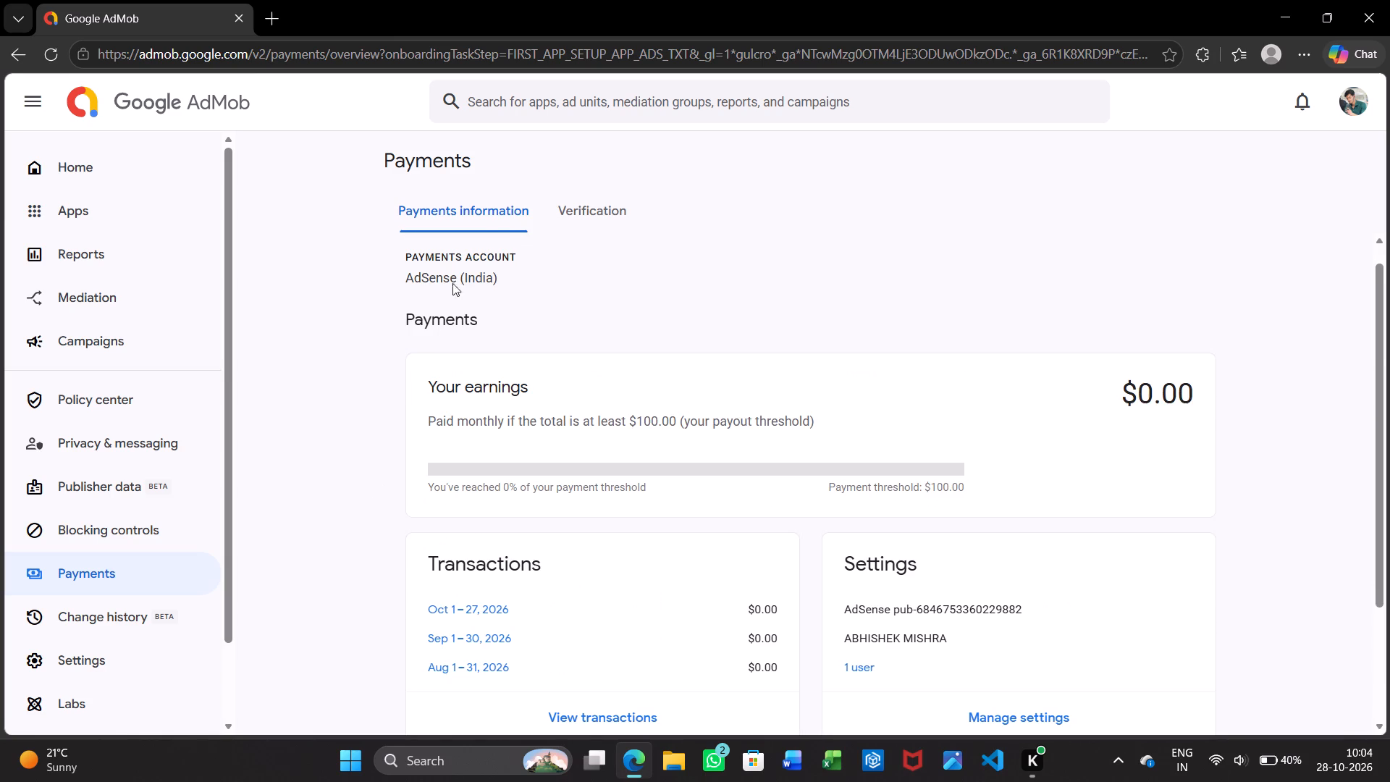
click(588, 208)
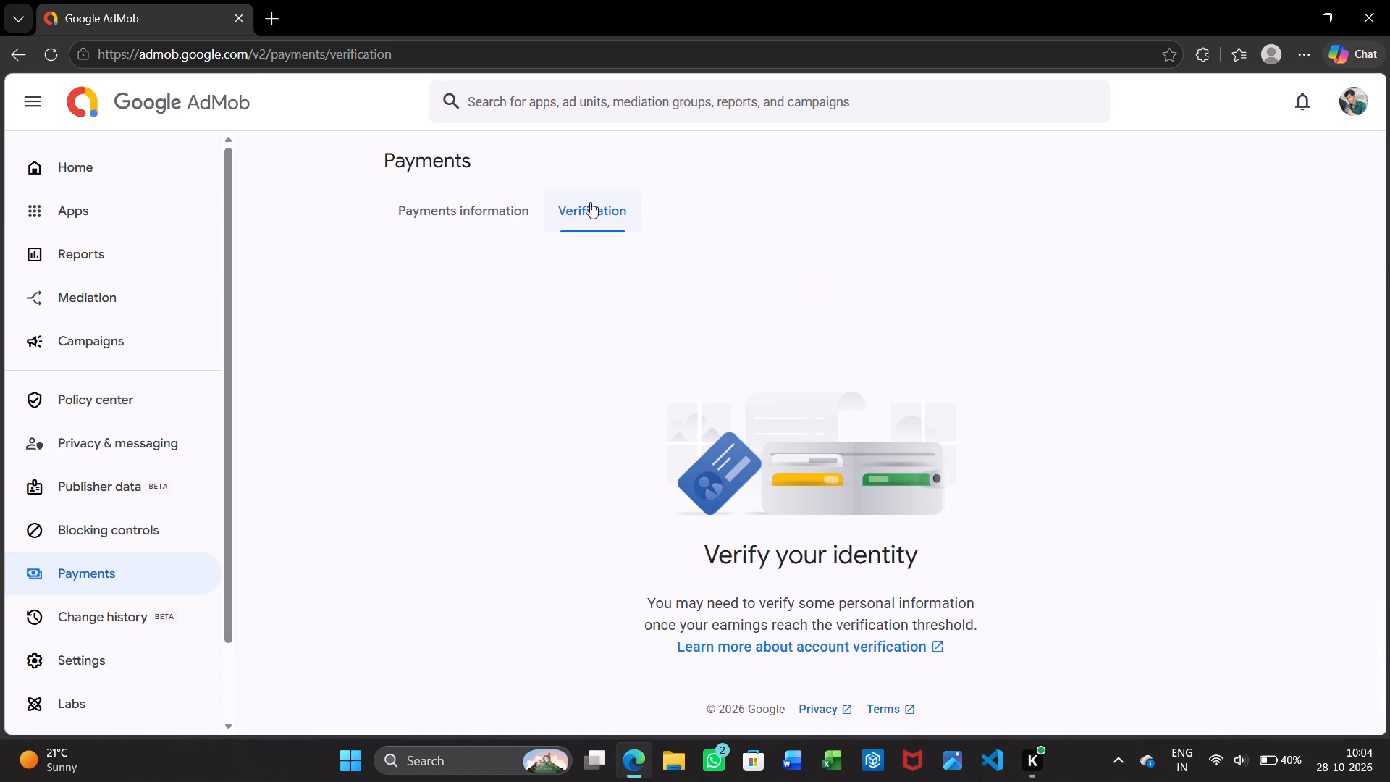
scroll(568, 525, down, 1)
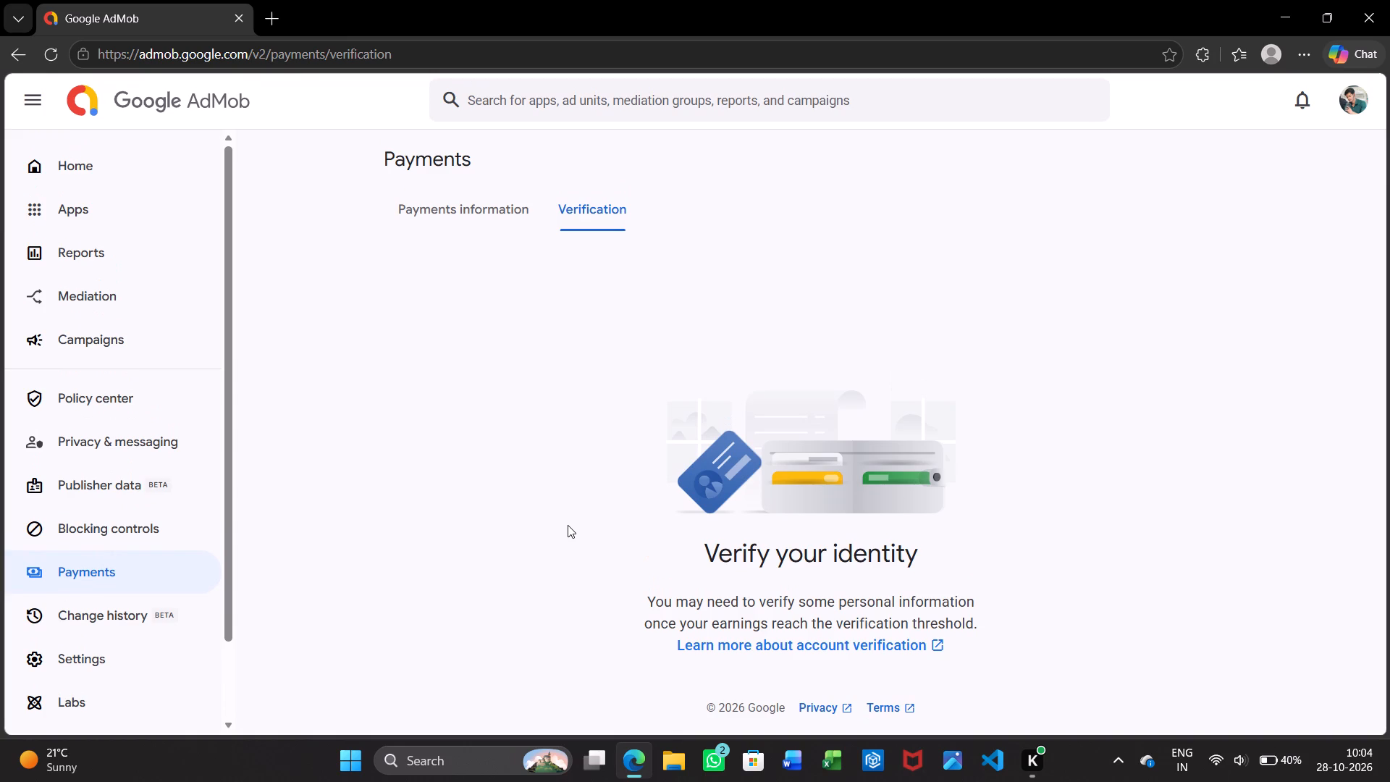
scroll(568, 525, up, 1)
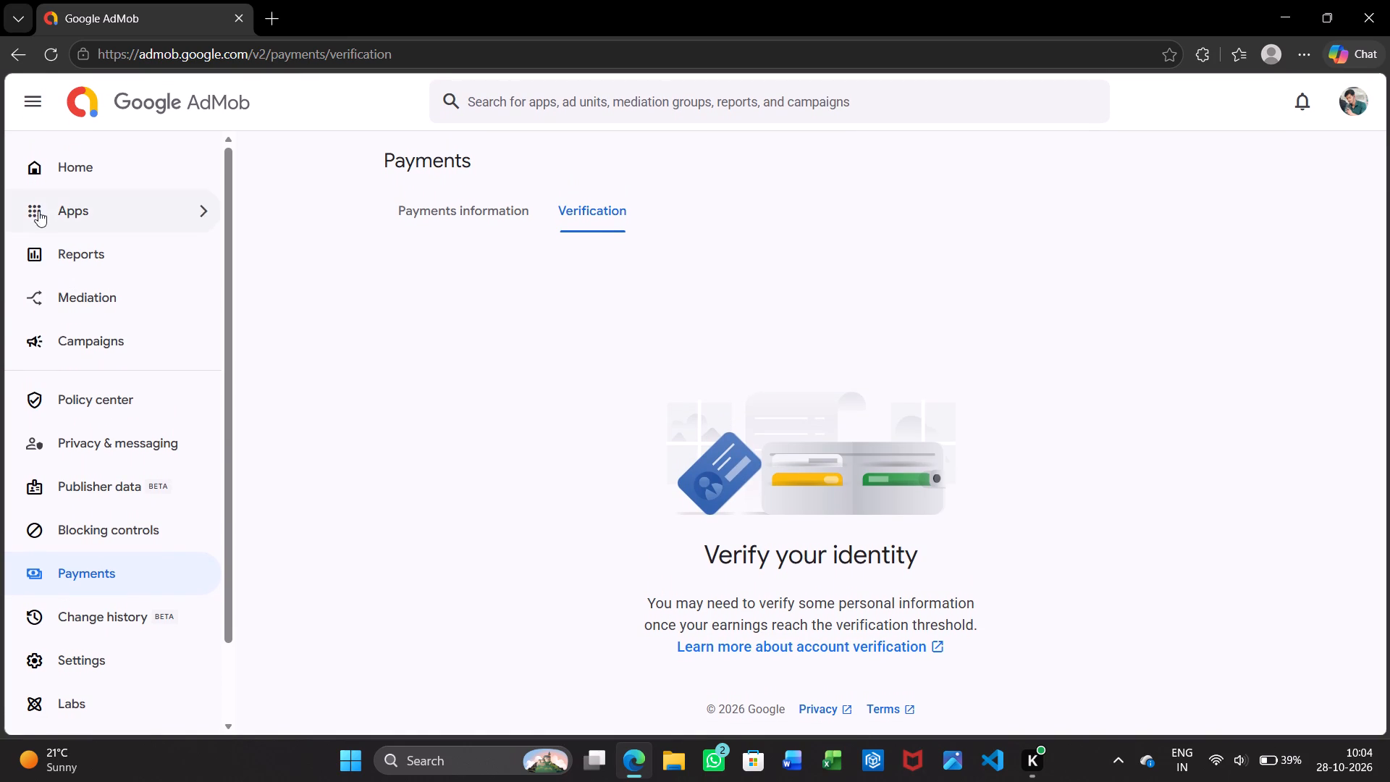
Go back to the AdMob home page and open Google Play Console in a new browser tab.
click(114, 175)
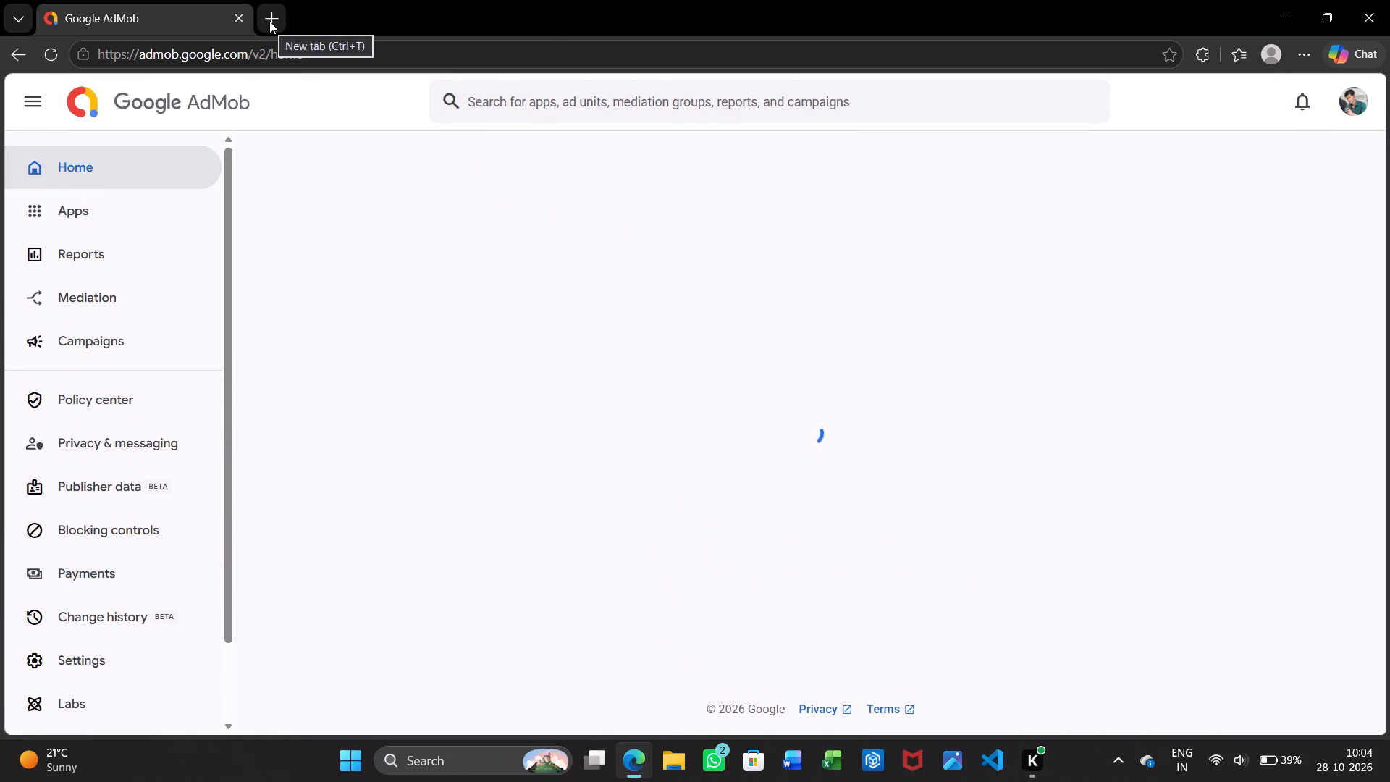
click(269, 21)
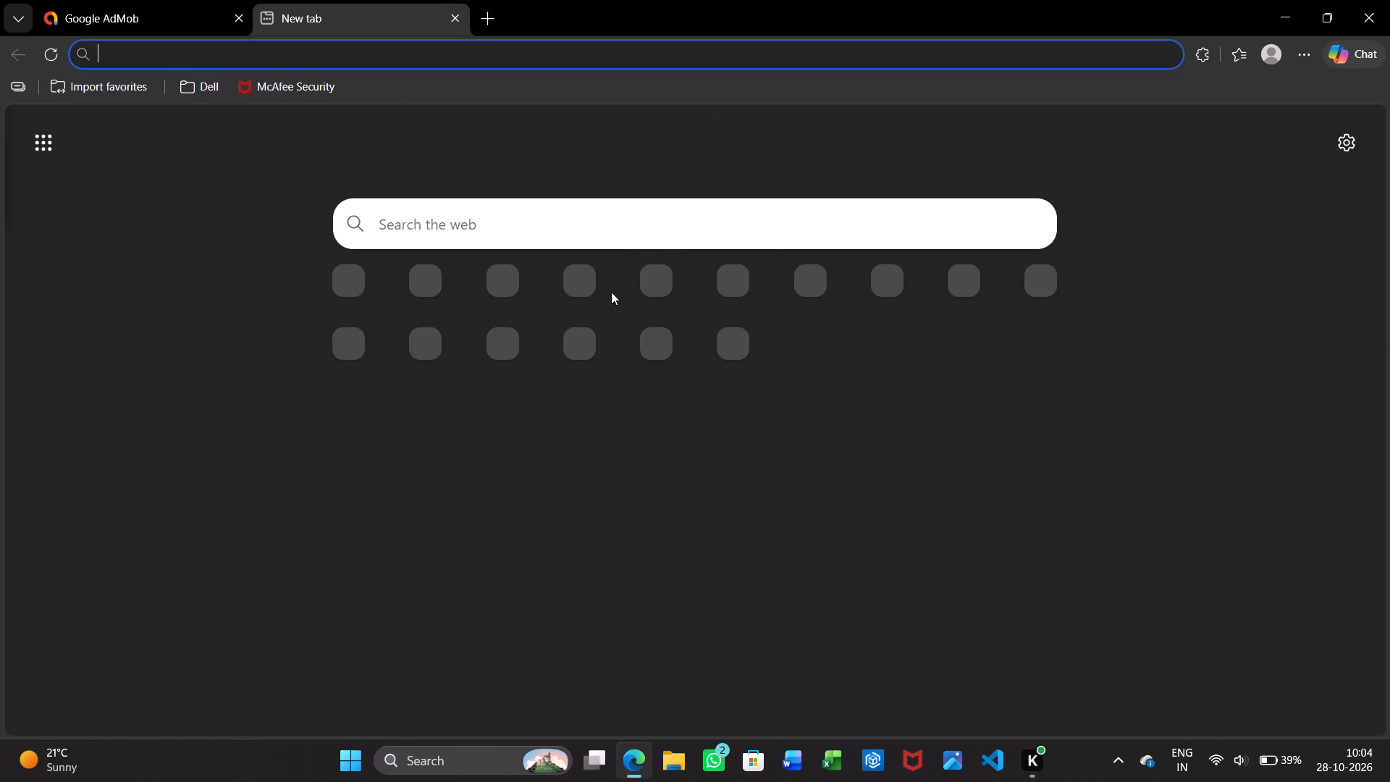
click(736, 269)
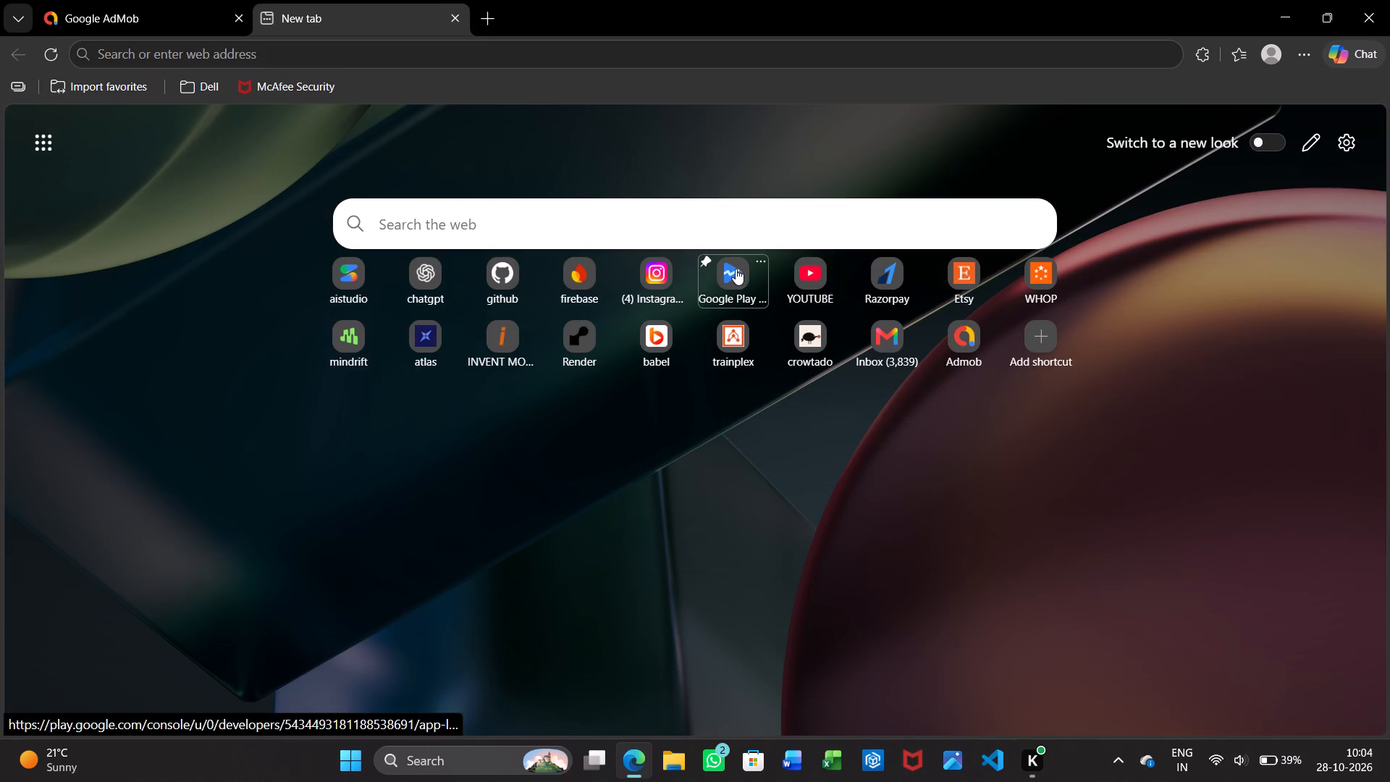
Switch back to AdMob and look over the home page's steps to get paid and estimated earnings.
click(124, 25)
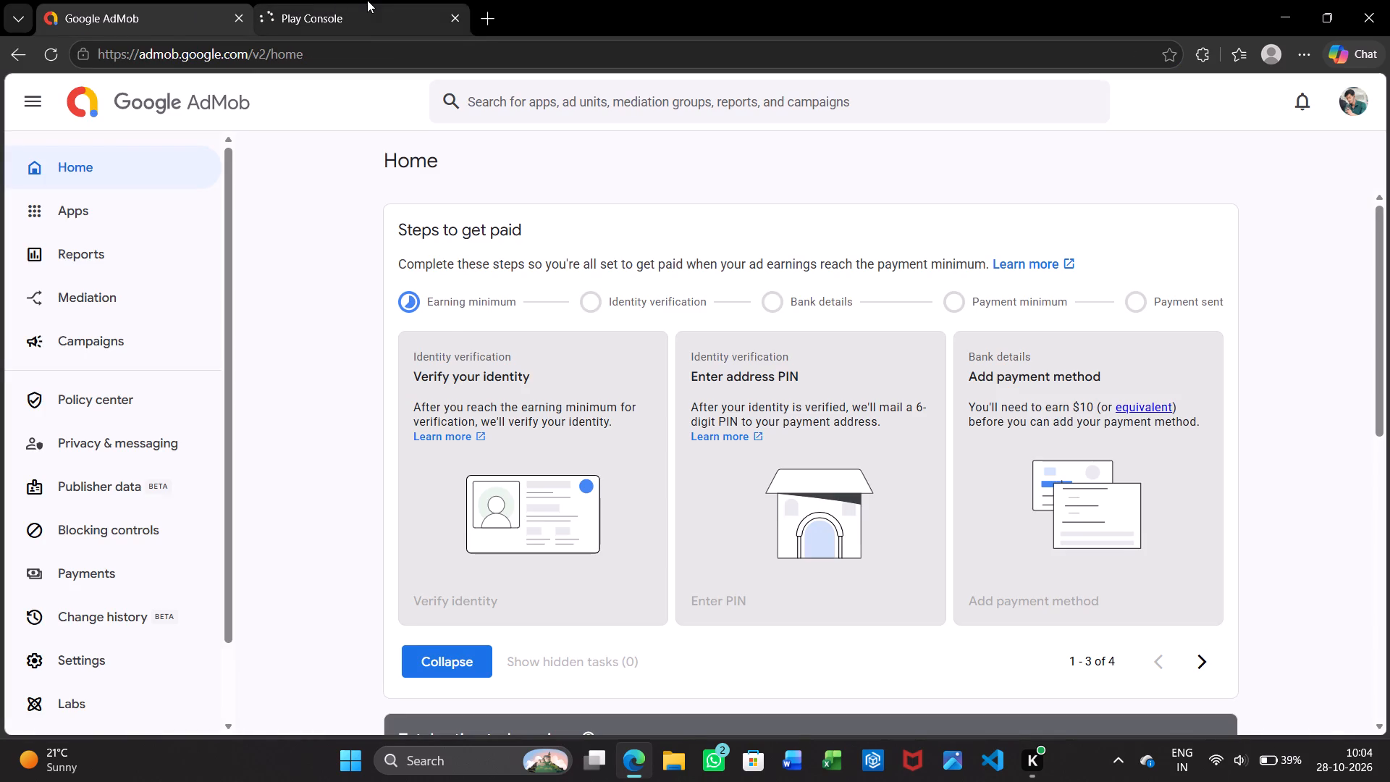
scroll(445, 321, down, 2)
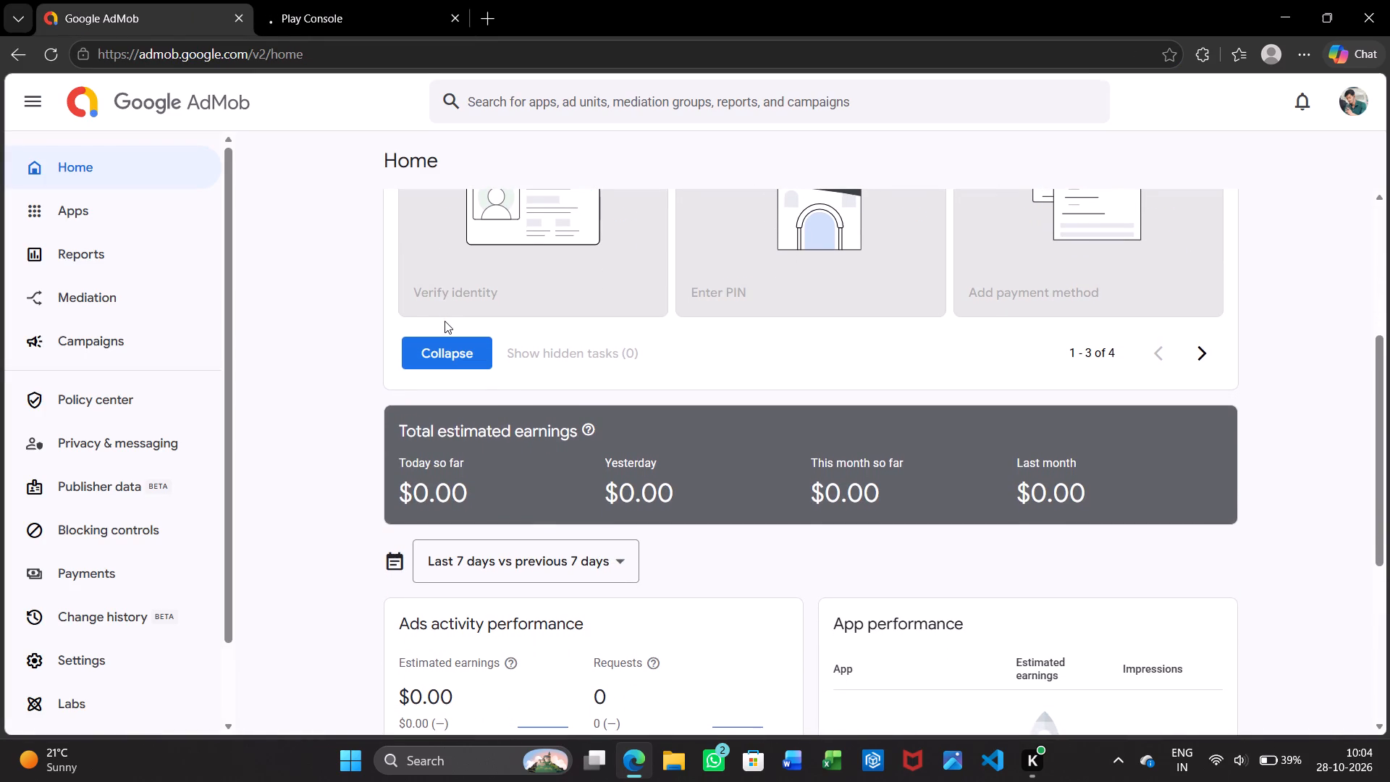
scroll(445, 321, up, 3)
scroll(445, 321, down, 1)
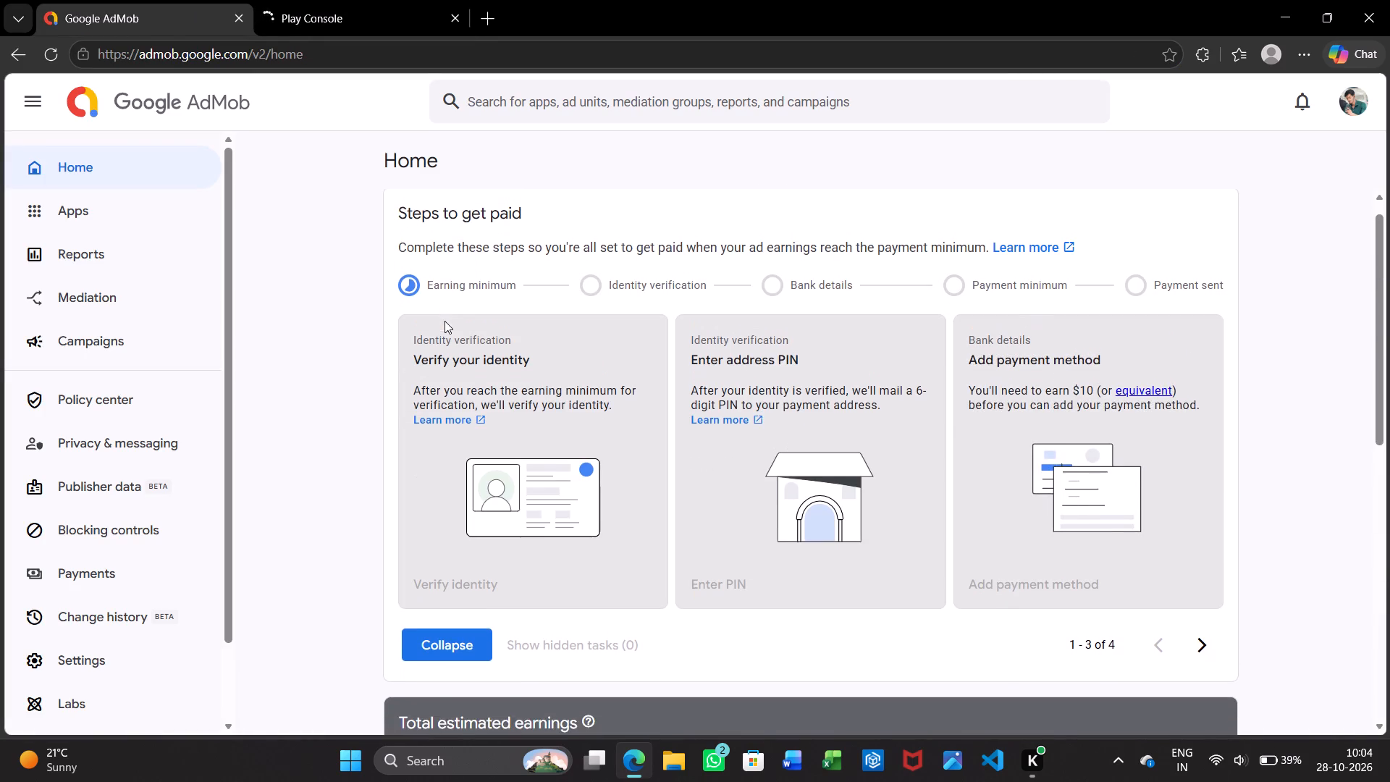
scroll(445, 321, down, 1)
scroll(445, 321, up, 1)
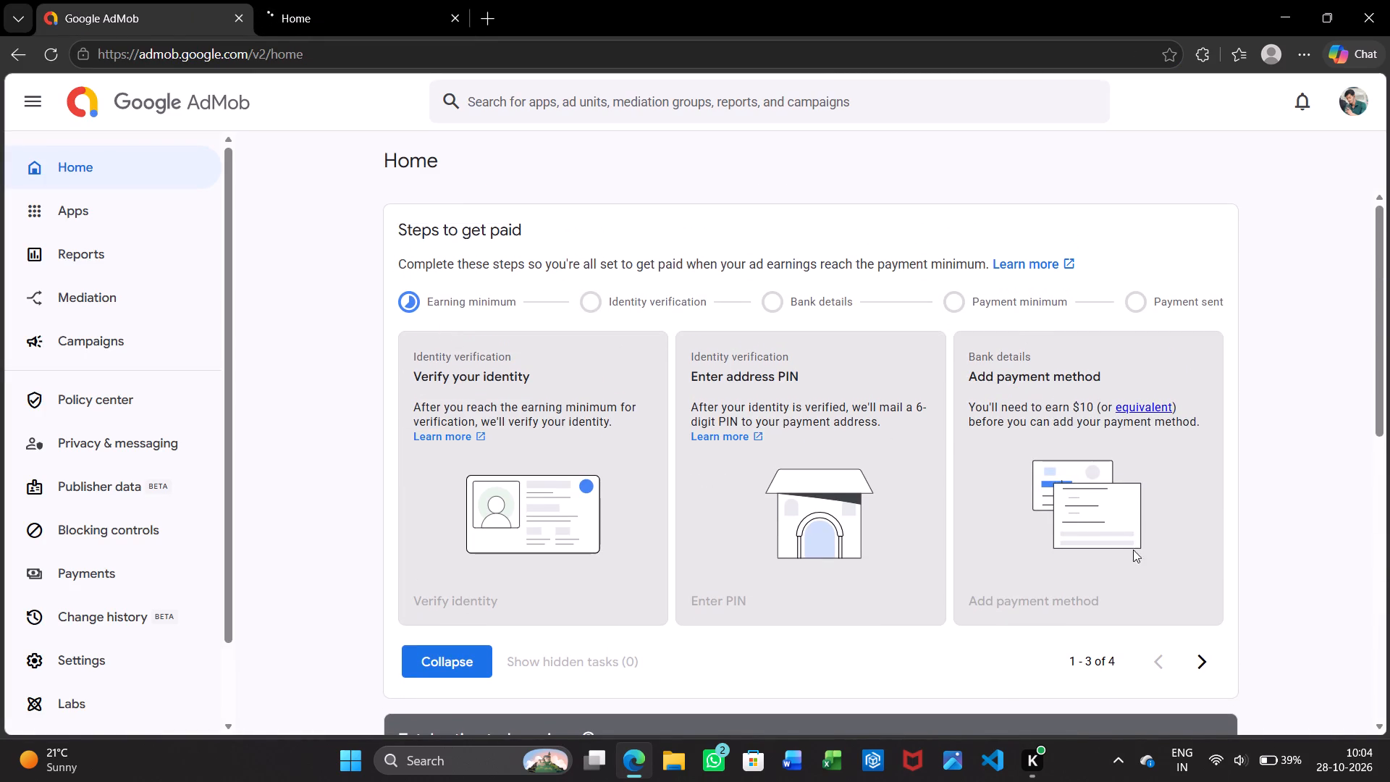
Browse the remaining steps-to-get-paid cards and open the Add tax information task.
click(1199, 657)
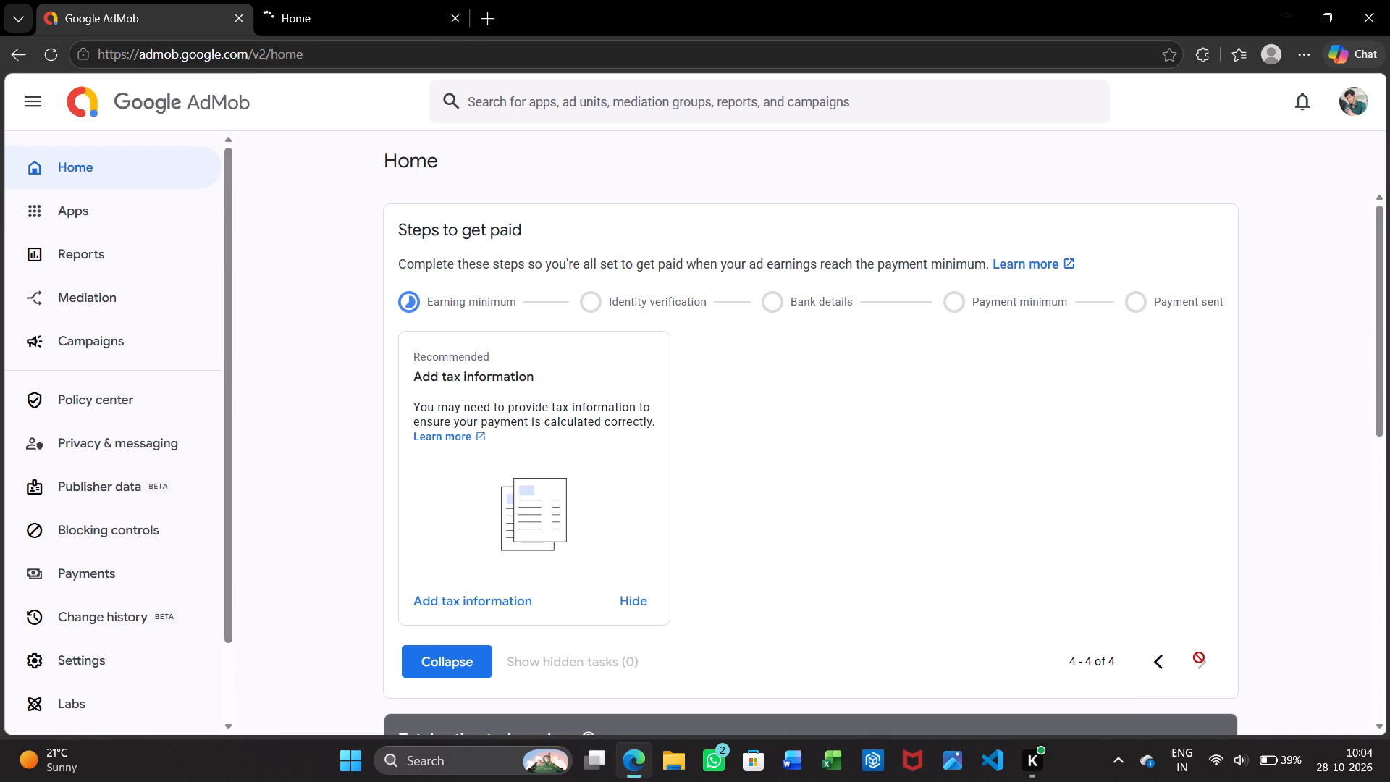
click(1157, 654)
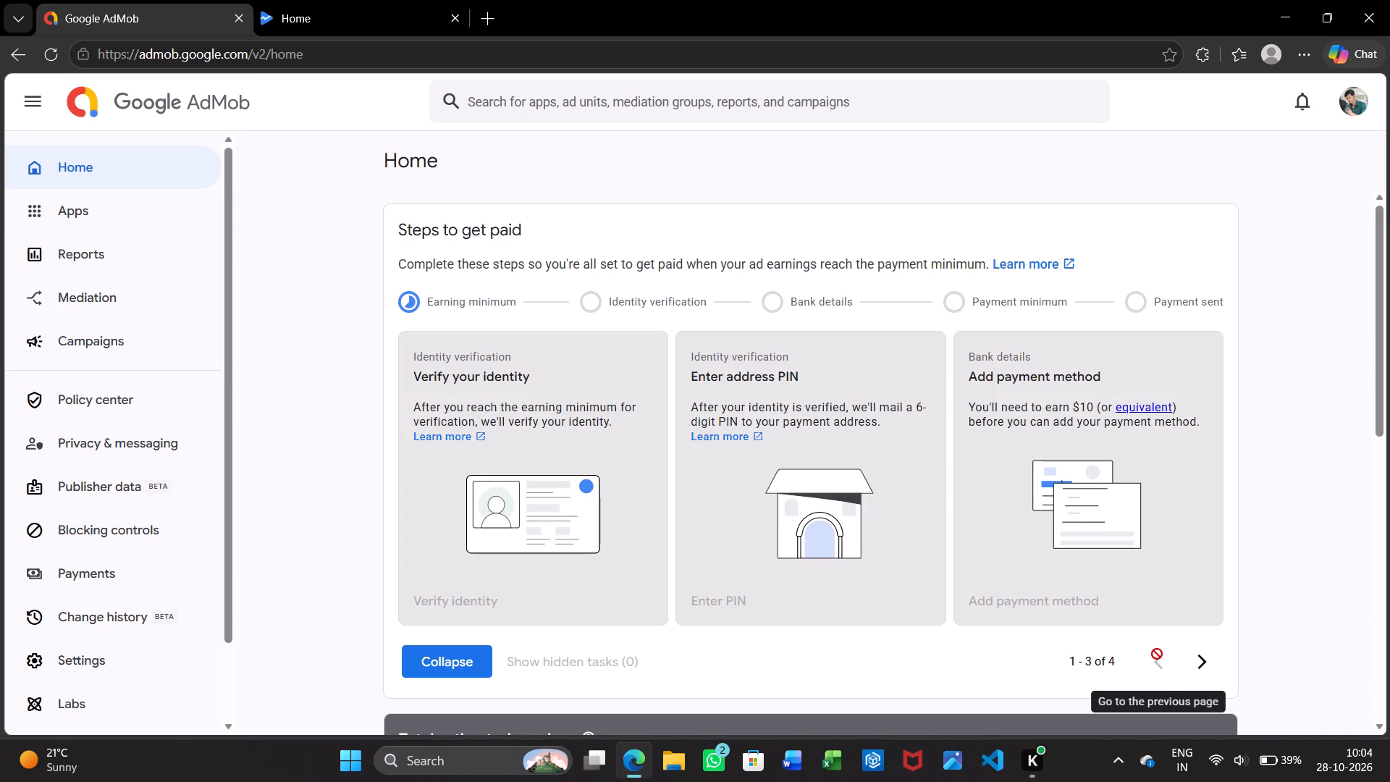
click(1199, 659)
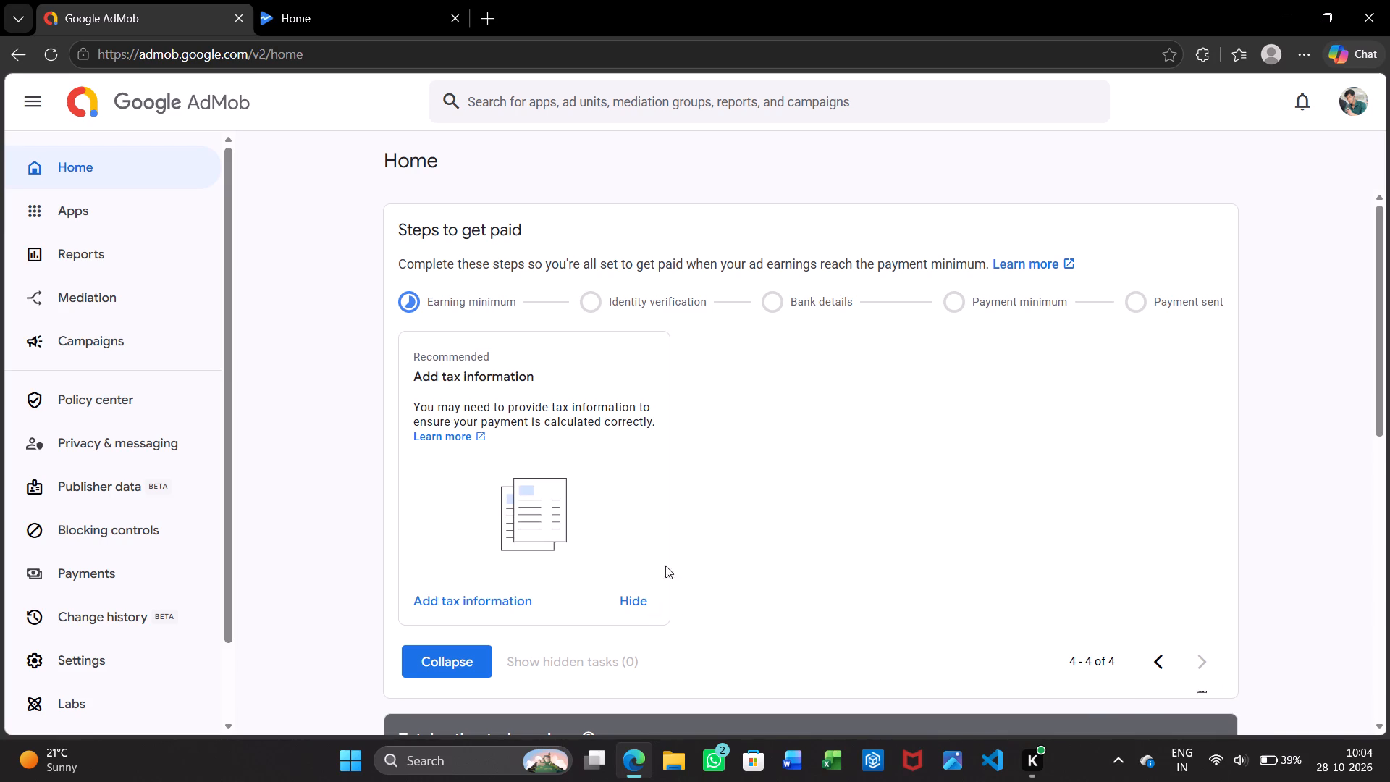
click(492, 589)
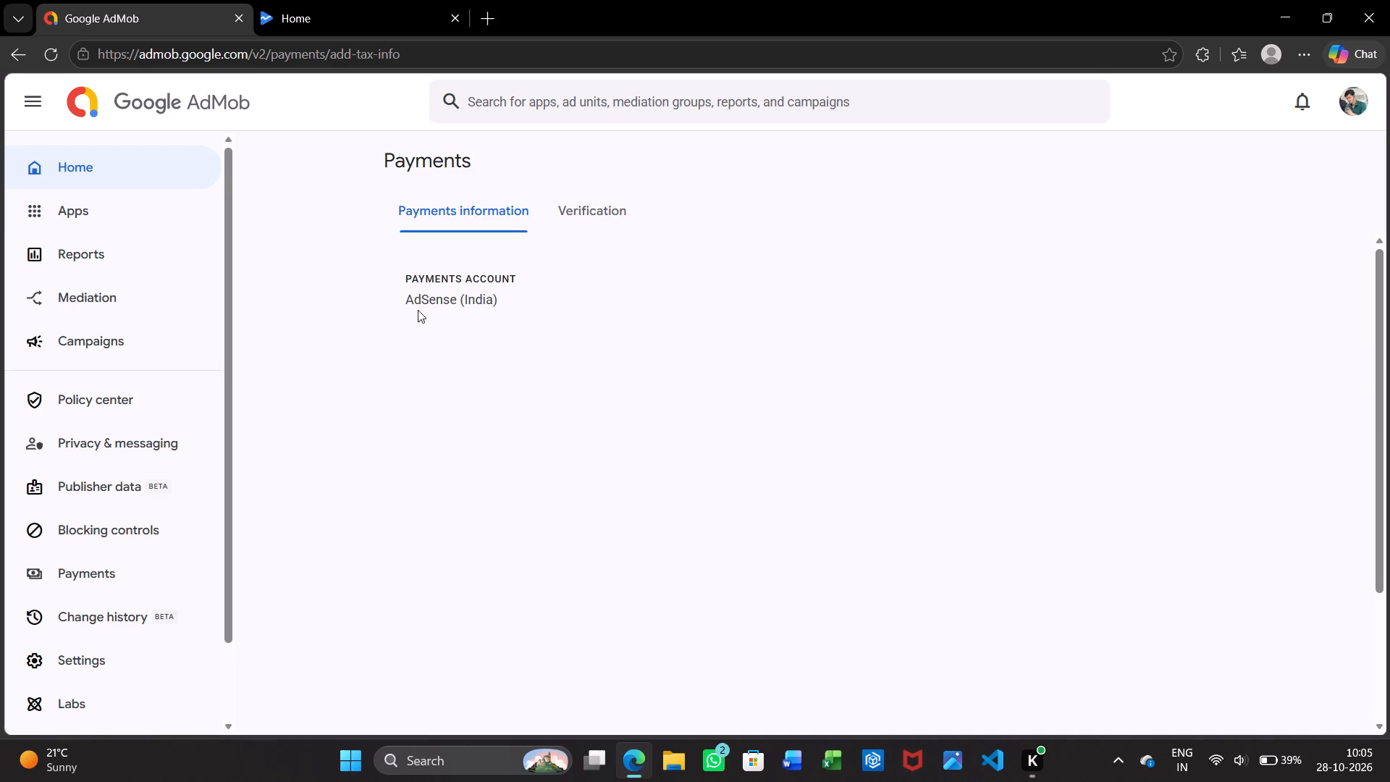
Close the AdMob tab and look through the full list of apps in Google Play Console.
click(240, 18)
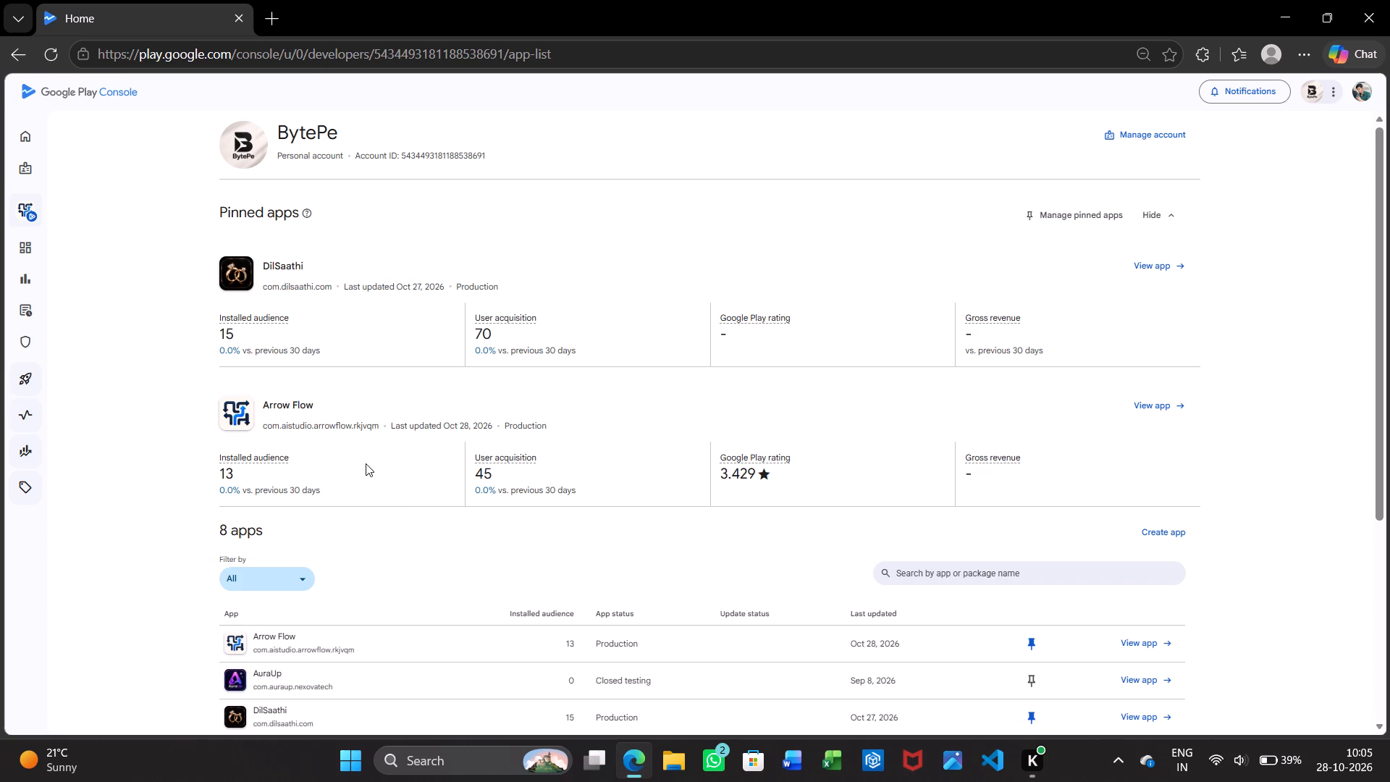
scroll(366, 463, down, 1)
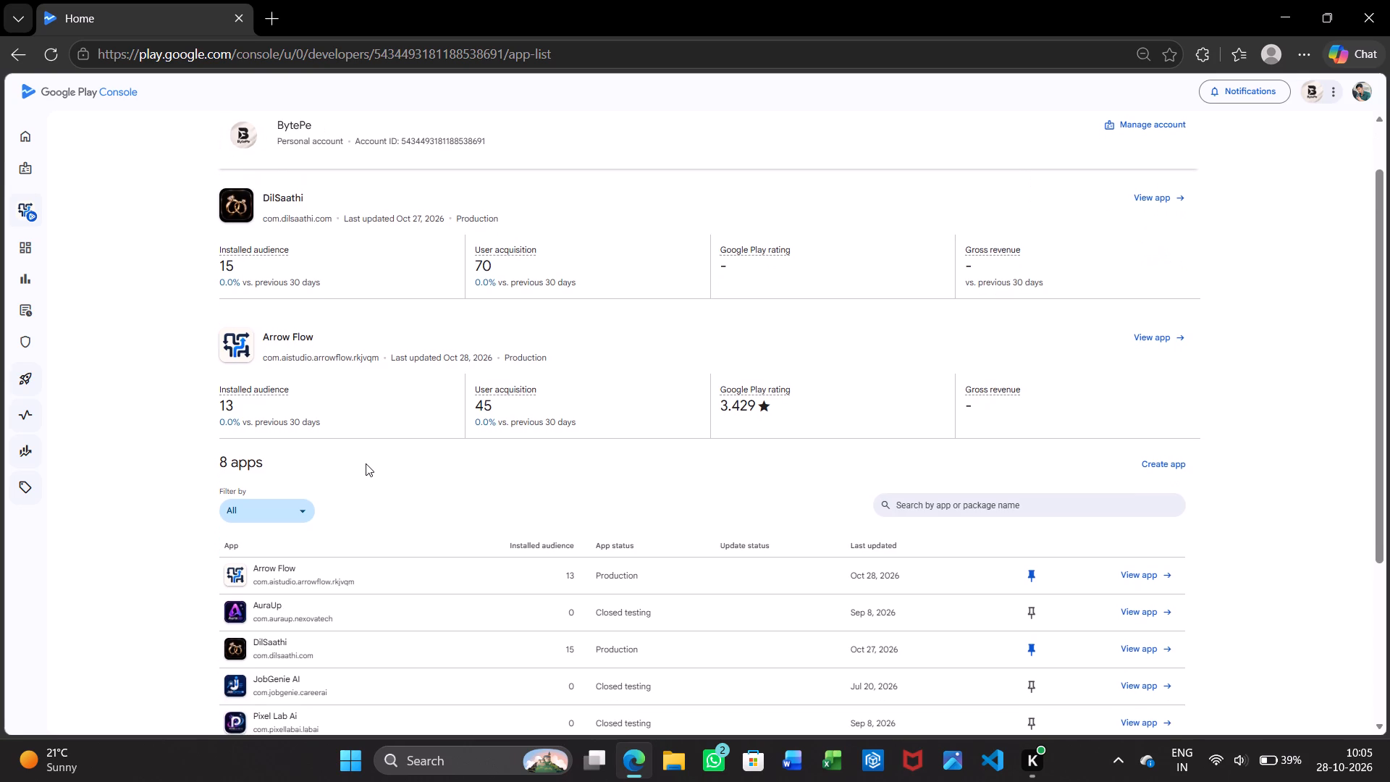
scroll(366, 463, down, 2)
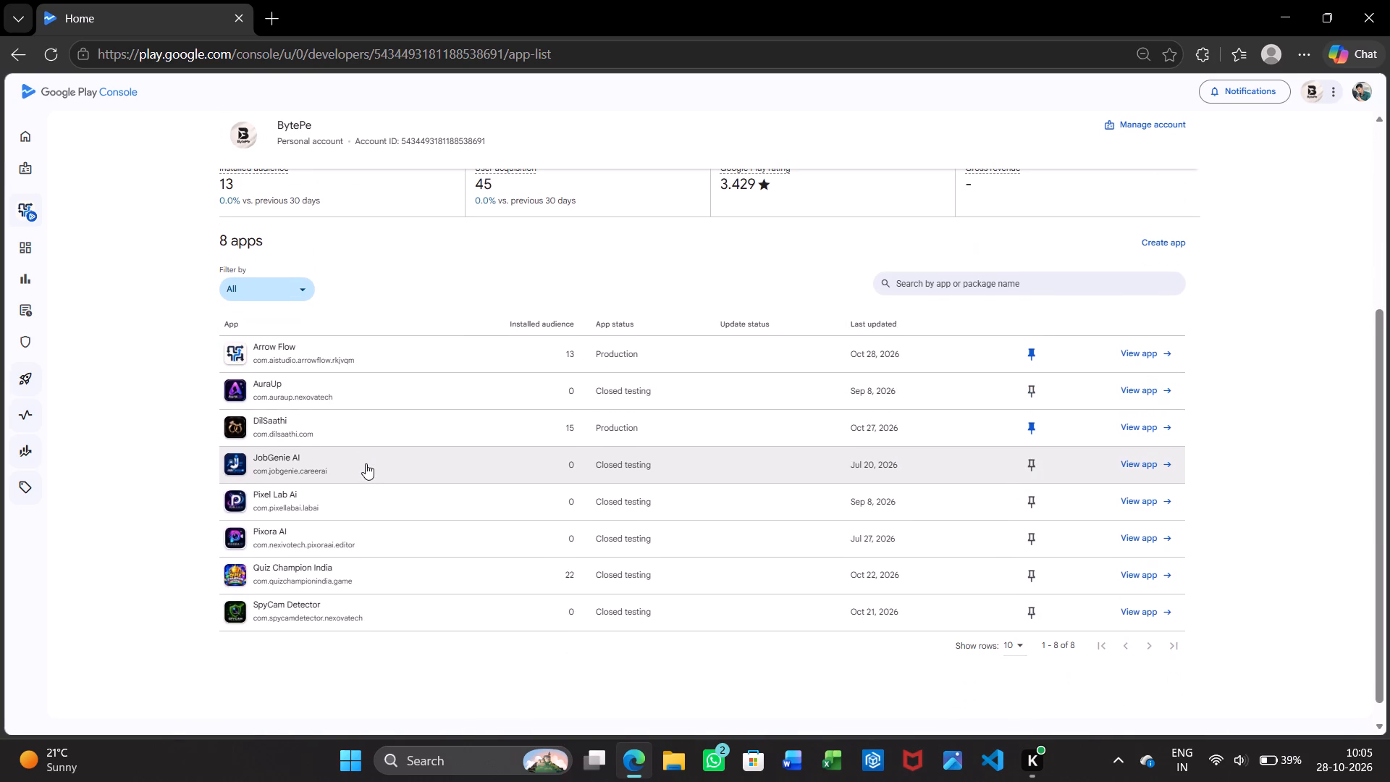
Open the Arrow Flow app's dashboard and look over its Grow users performance overview.
click(1153, 350)
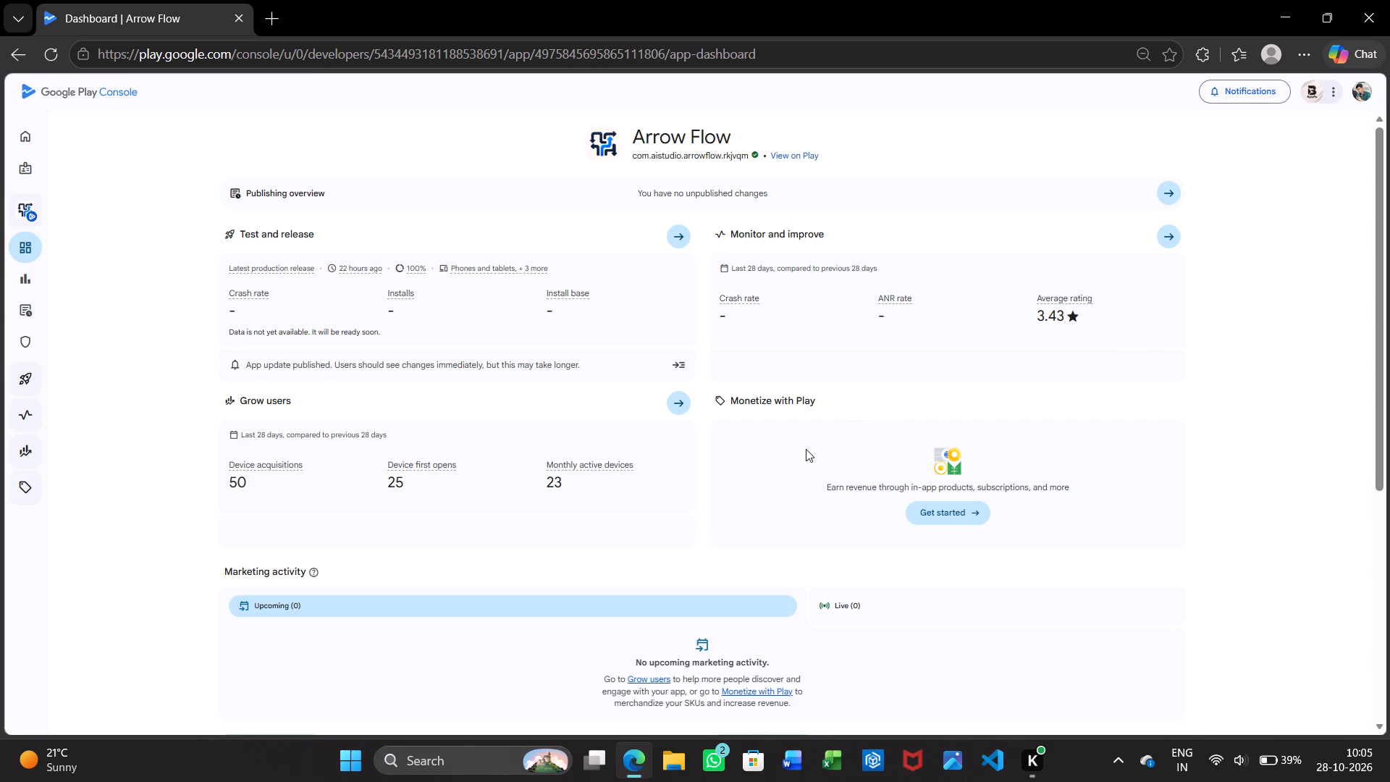
click(569, 471)
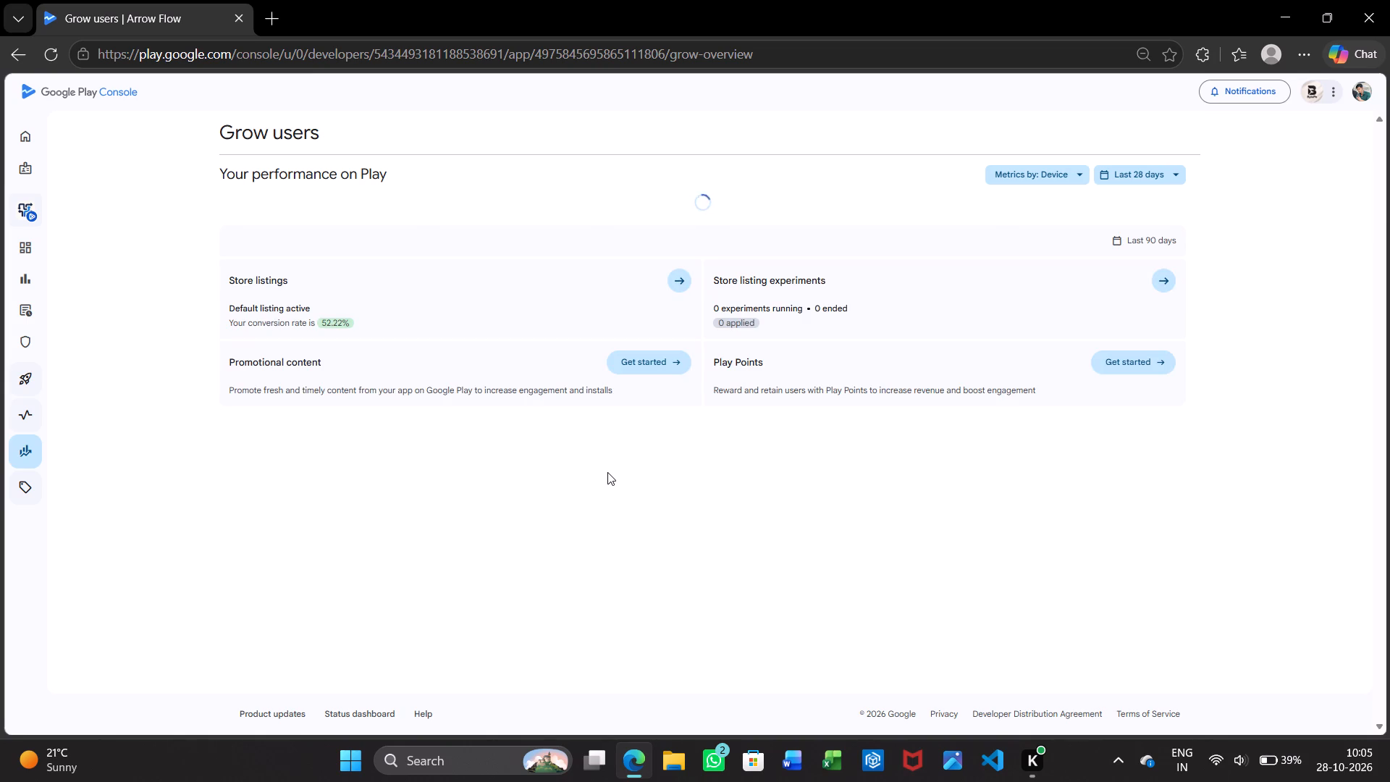
click(637, 602)
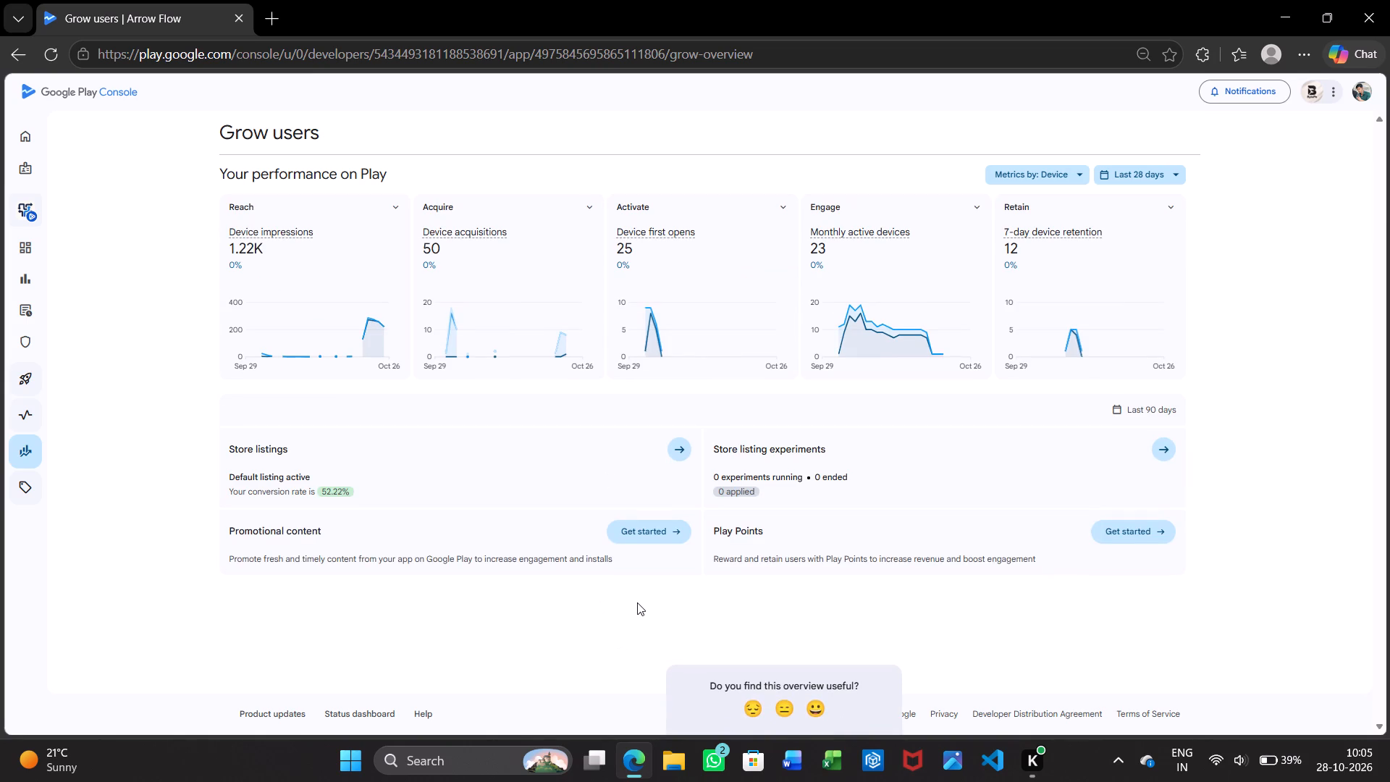
click(709, 605)
scroll(709, 605, up, 1)
scroll(151, 497, up, 2)
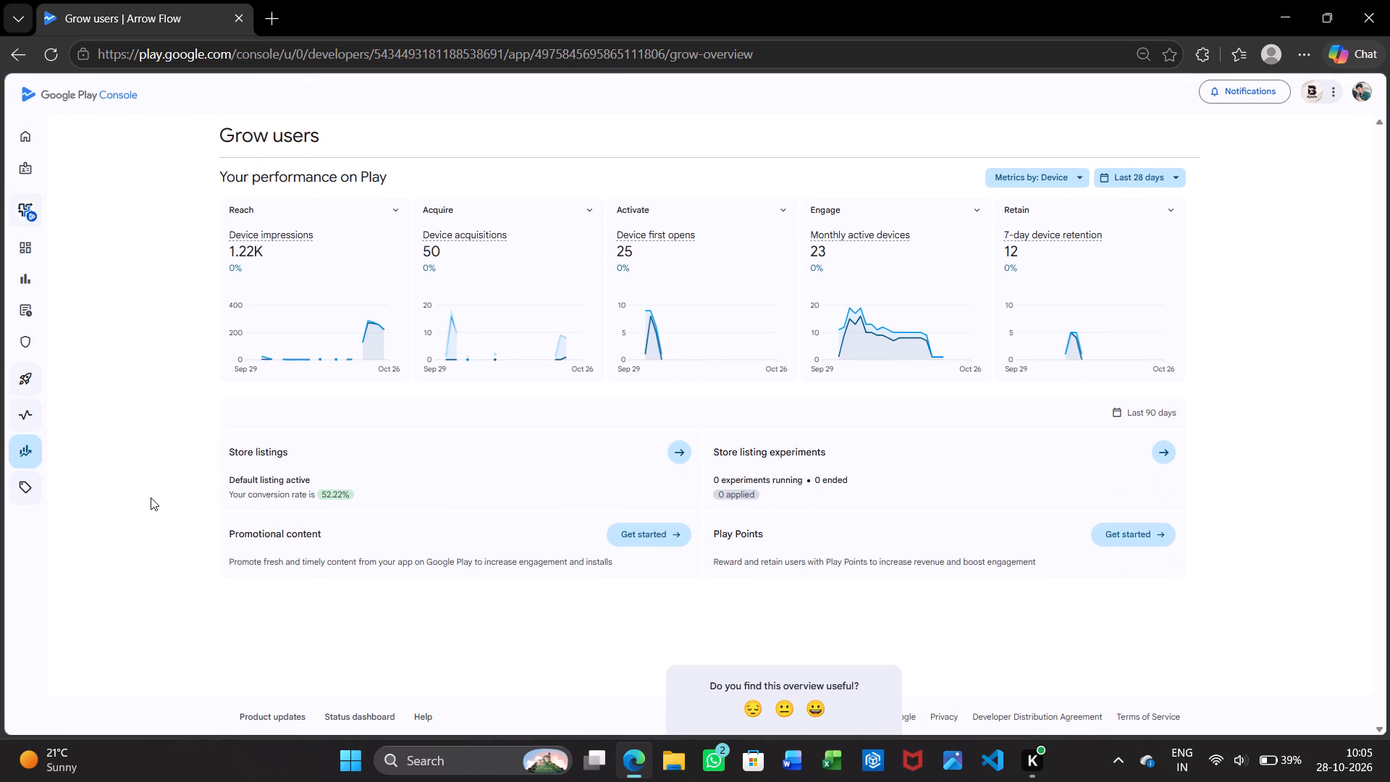
Expand the Reach, Activate and Engage metrics in turn and examine their charts by traffic source.
click(397, 206)
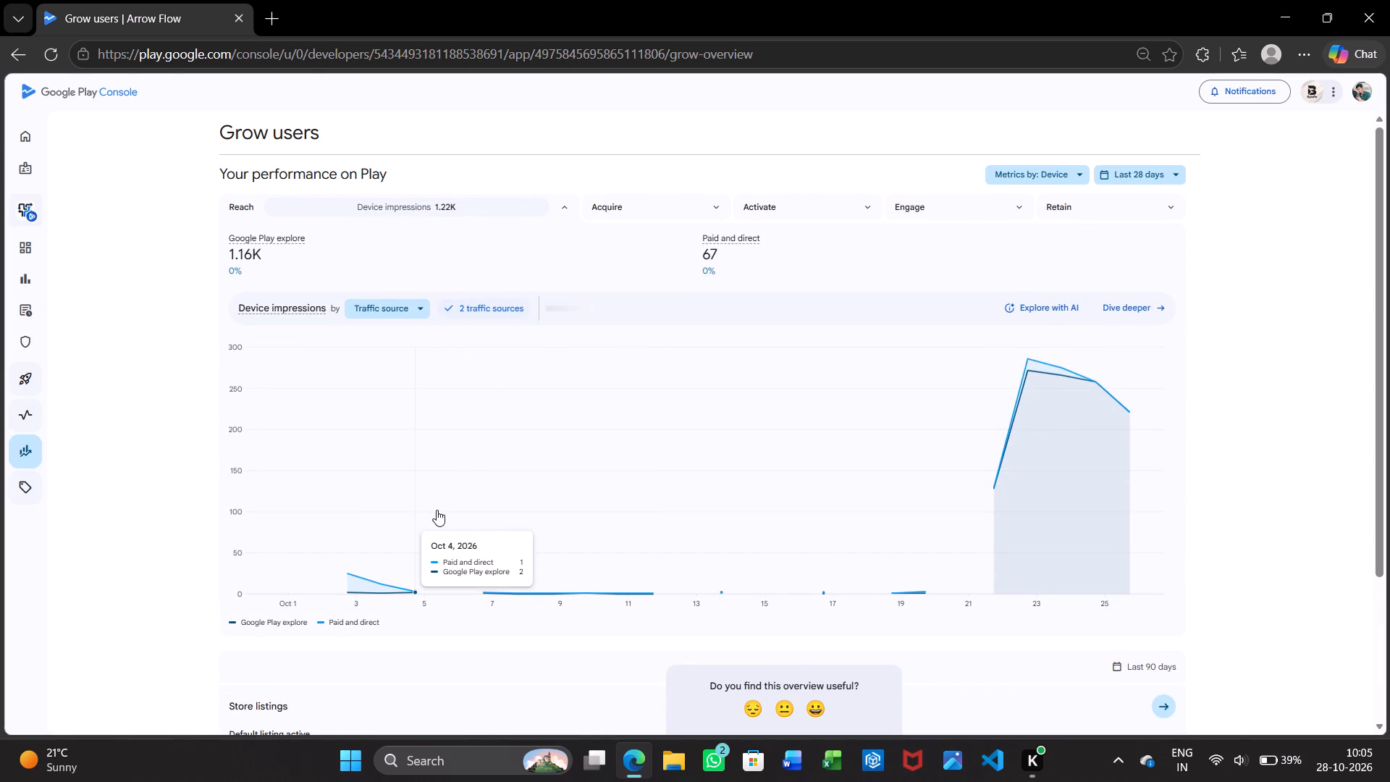
scroll(437, 510, down, 1)
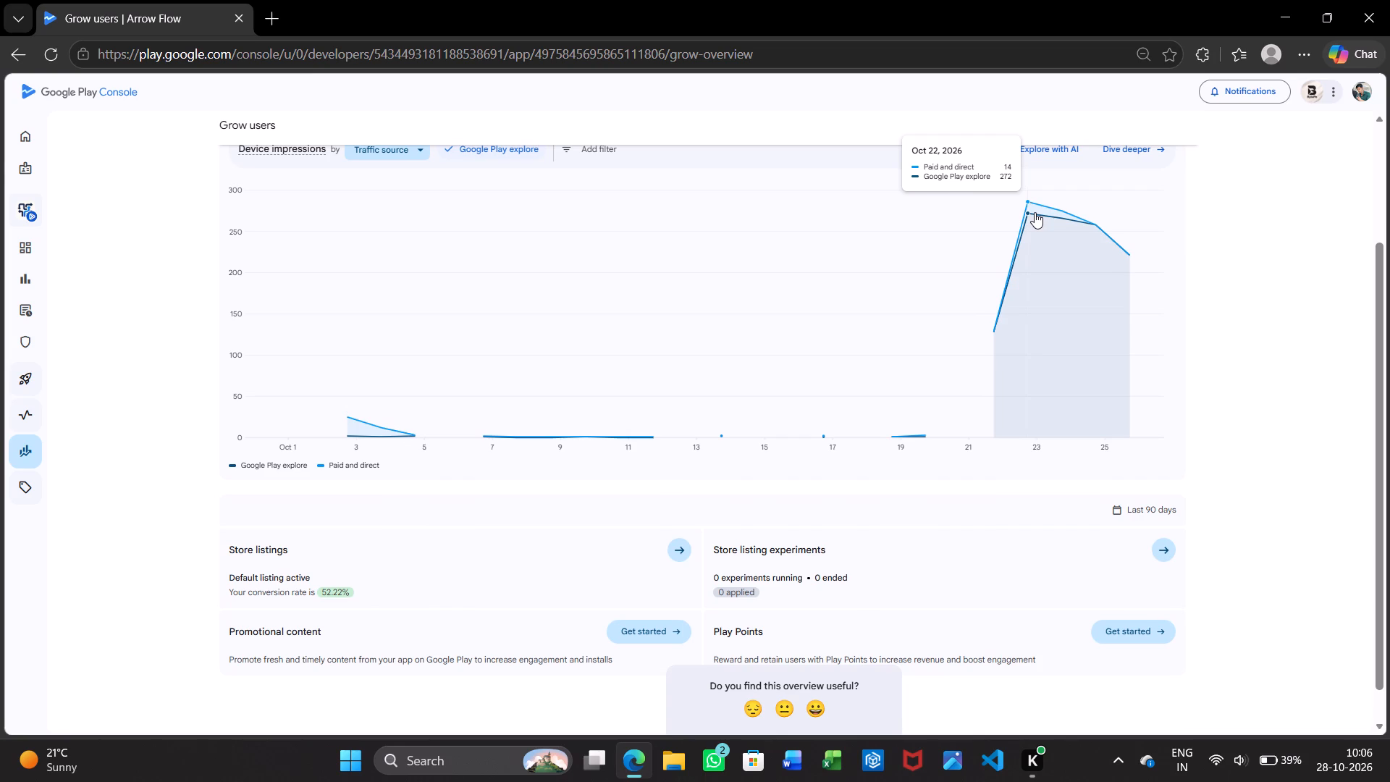
scroll(1037, 274, up, 2)
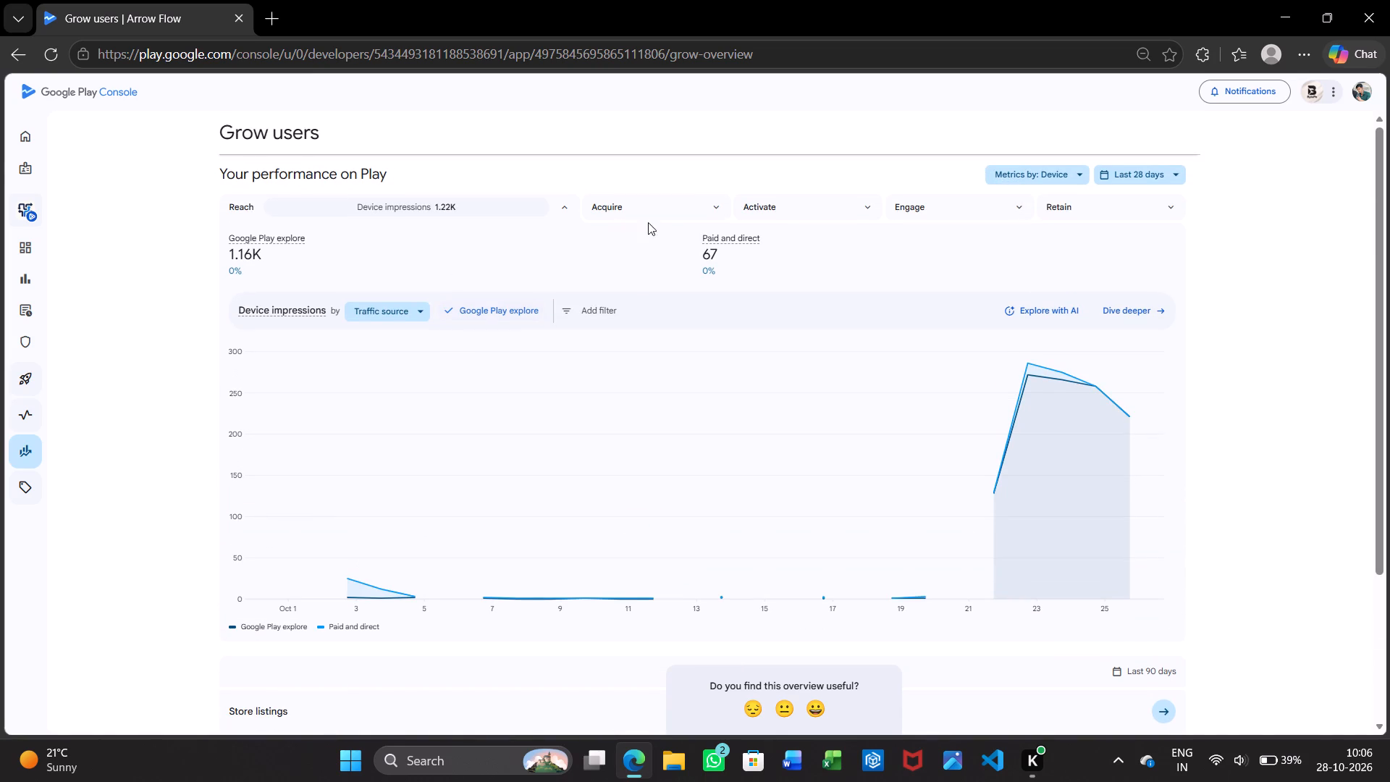
click(866, 201)
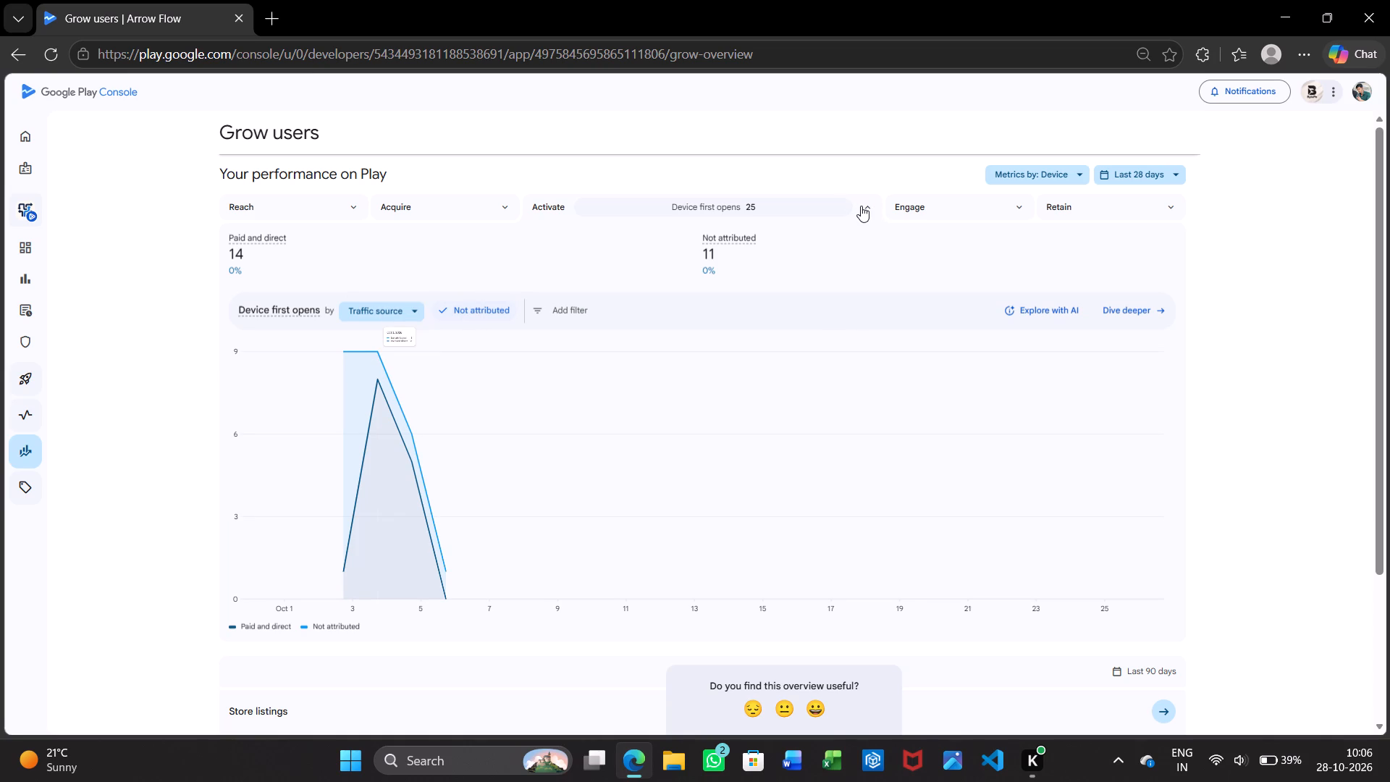
click(813, 203)
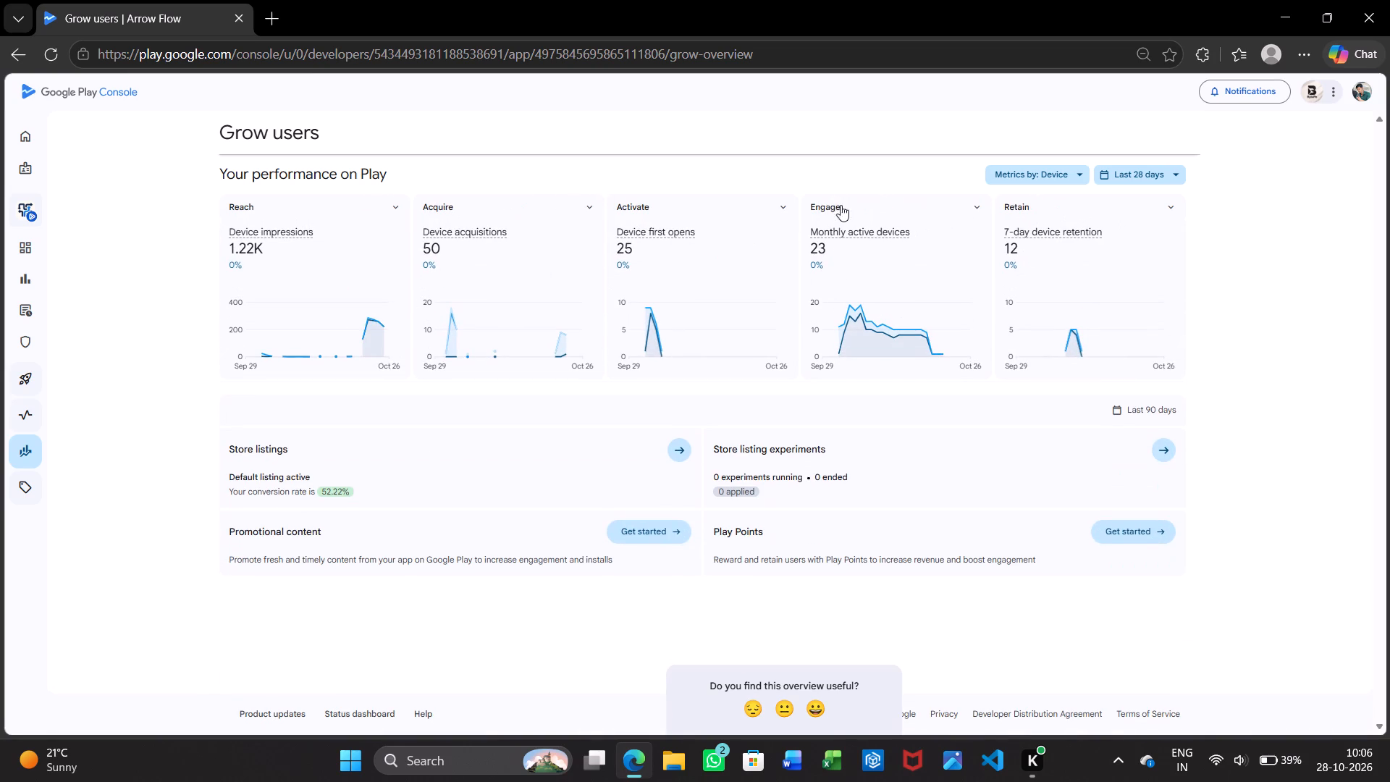
click(976, 206)
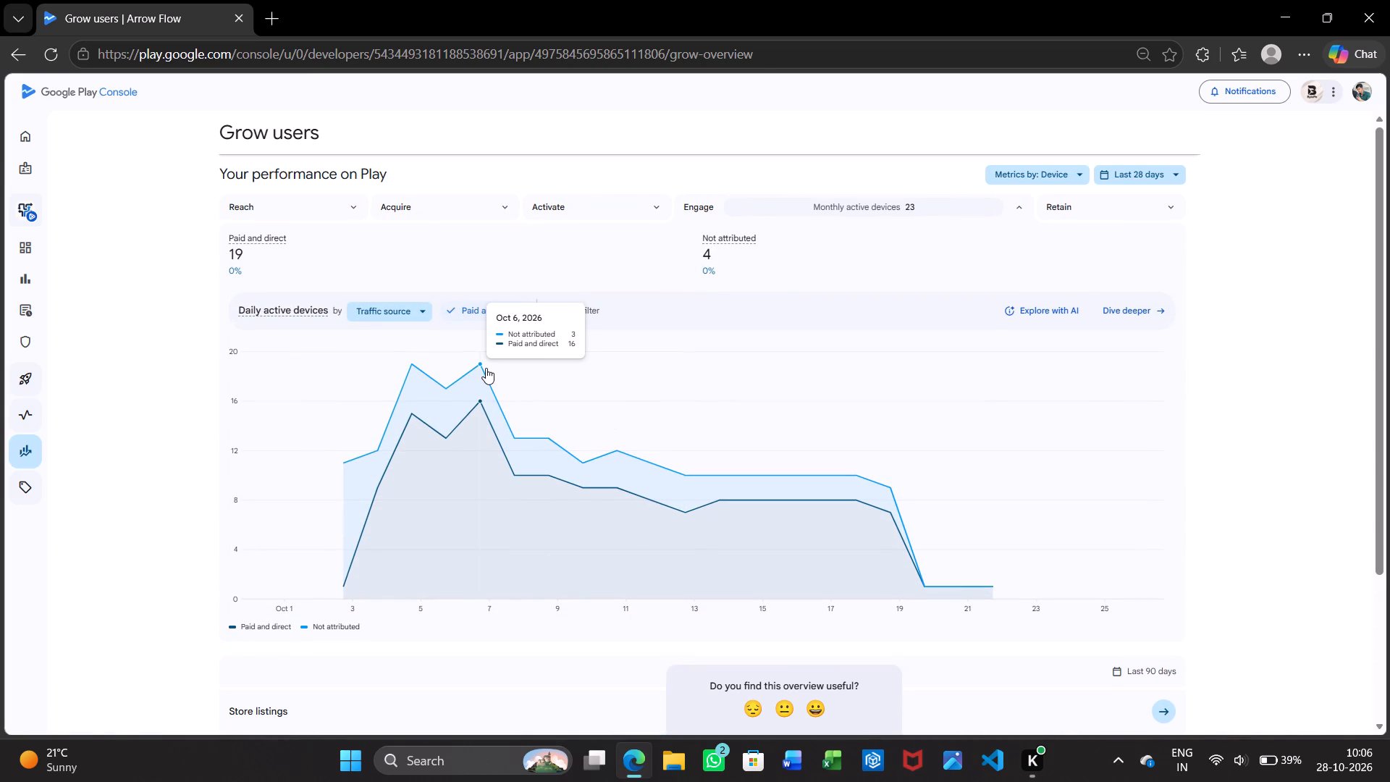
Open the detailed Daily active devices report, examine its time series and change analysis, and return to the Grow users overview.
click(1150, 306)
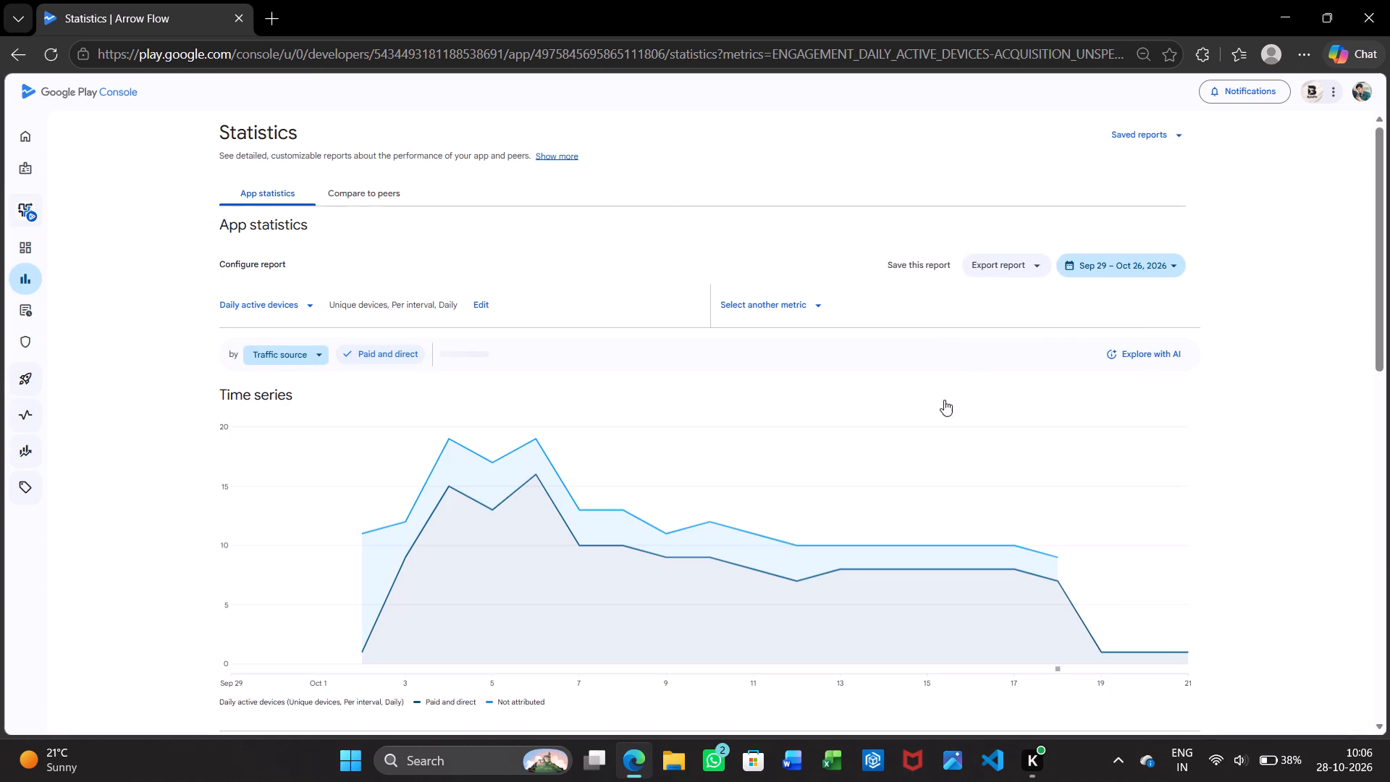
scroll(928, 435, down, 1)
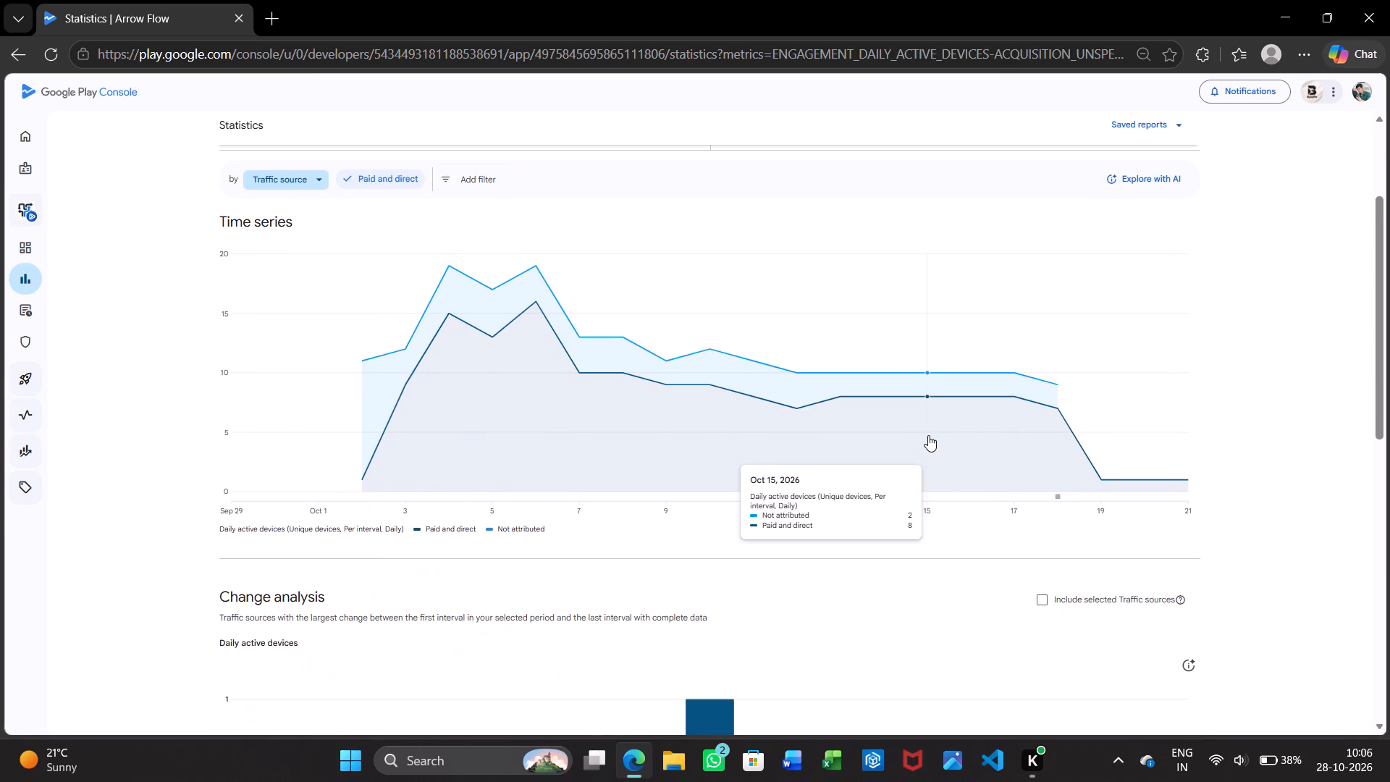
scroll(928, 435, right, 2)
scroll(928, 435, down, 1)
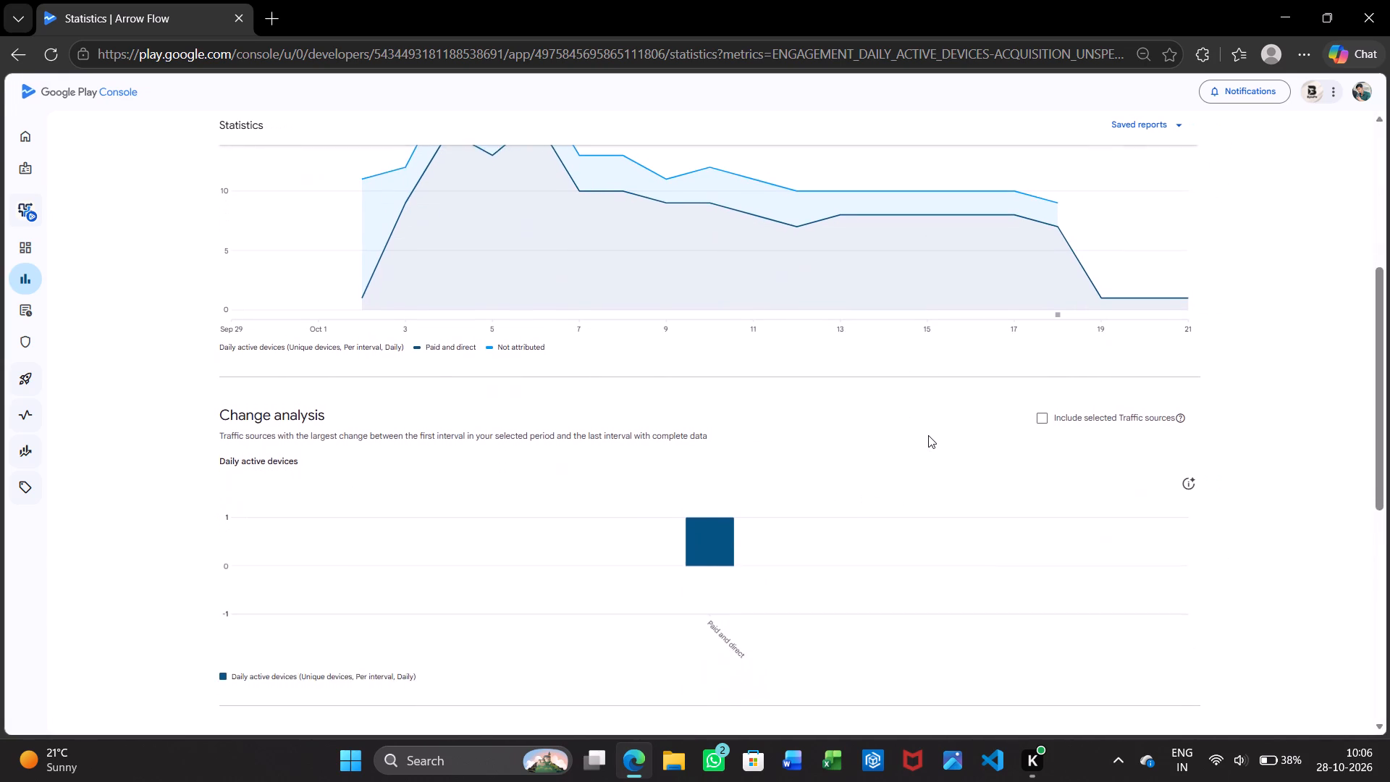
scroll(928, 435, right, 8)
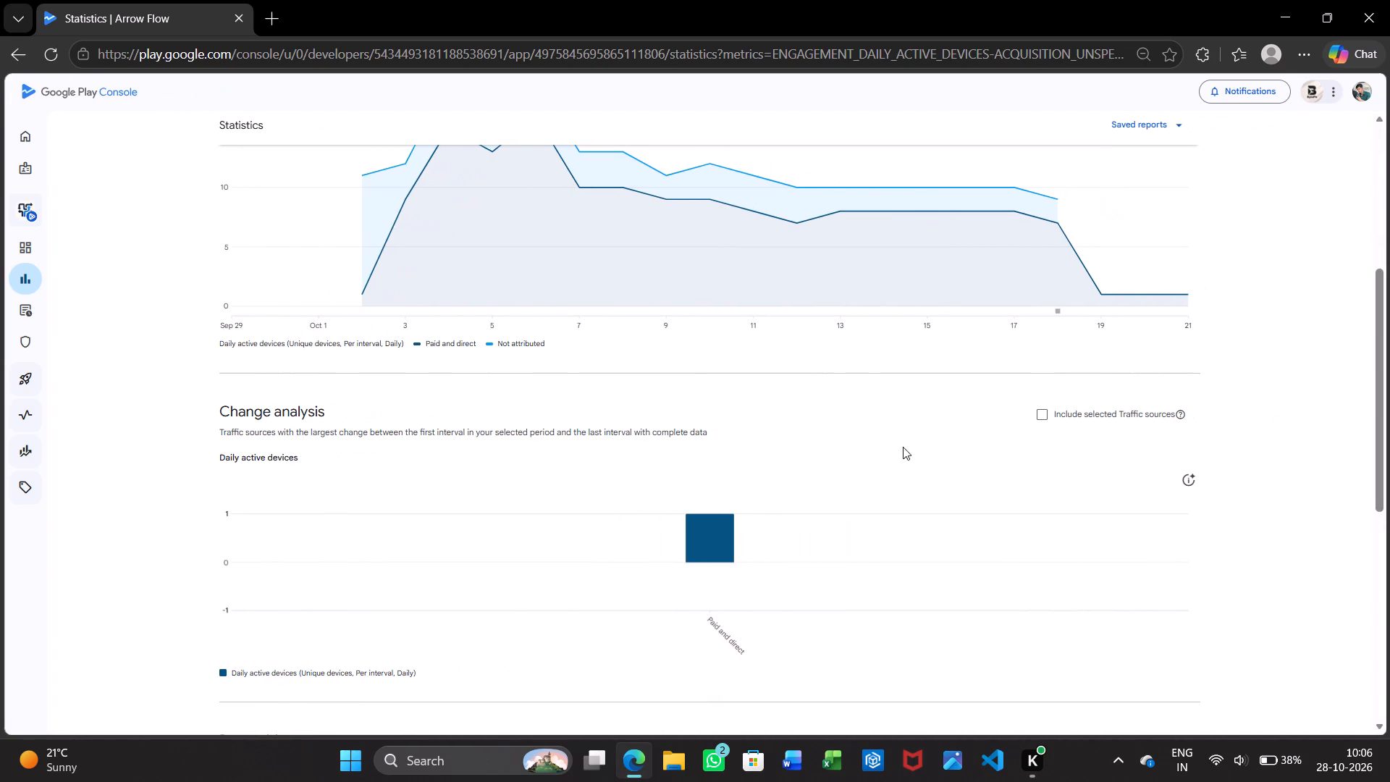
scroll(712, 526, right, 14)
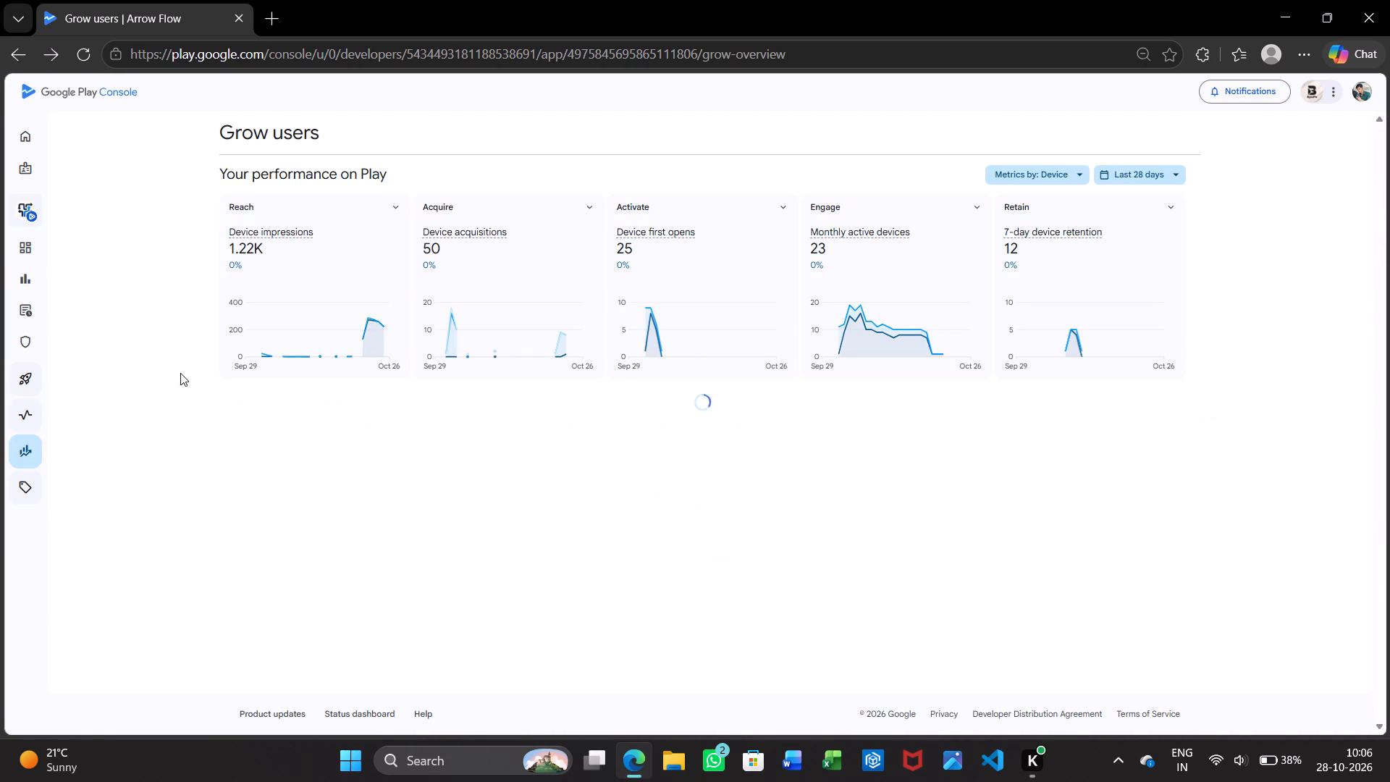
scroll(180, 373, right, 5)
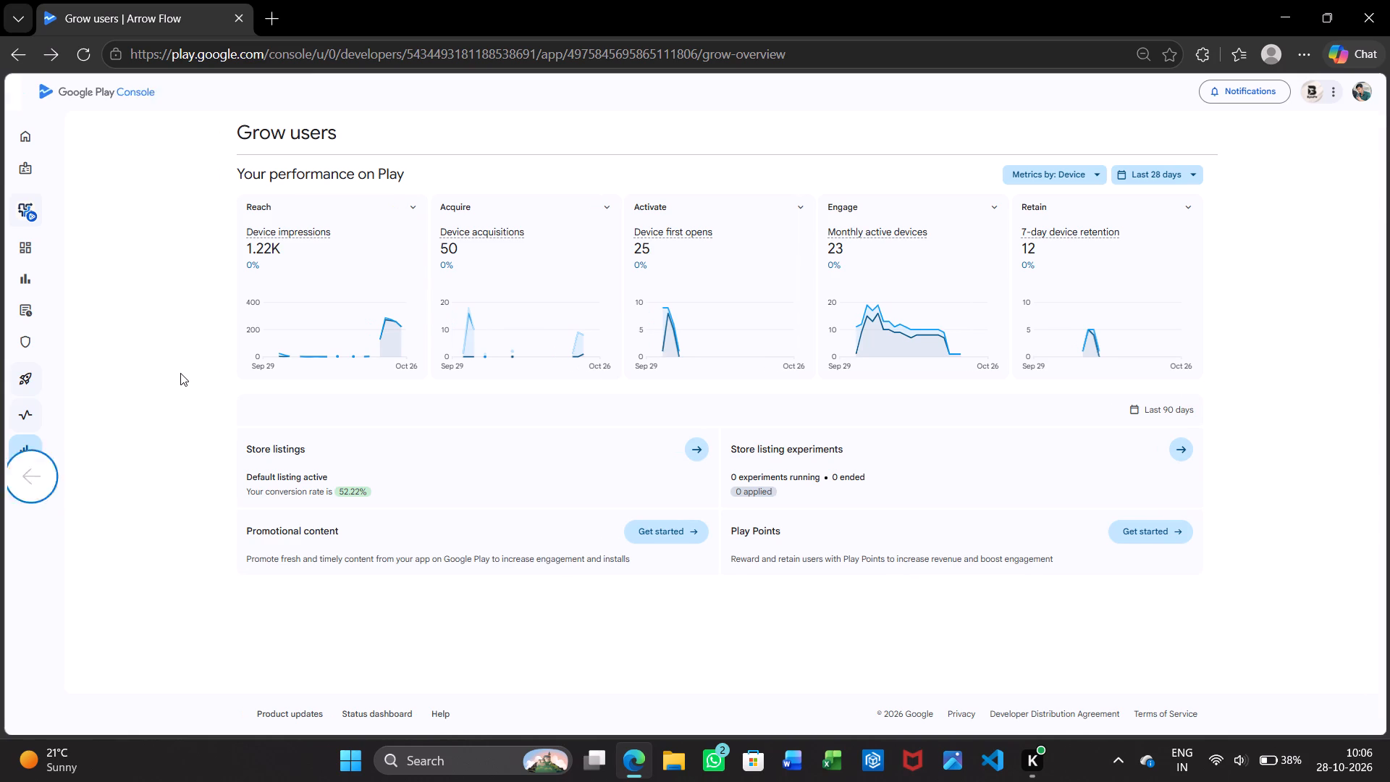
scroll(180, 373, right, 3)
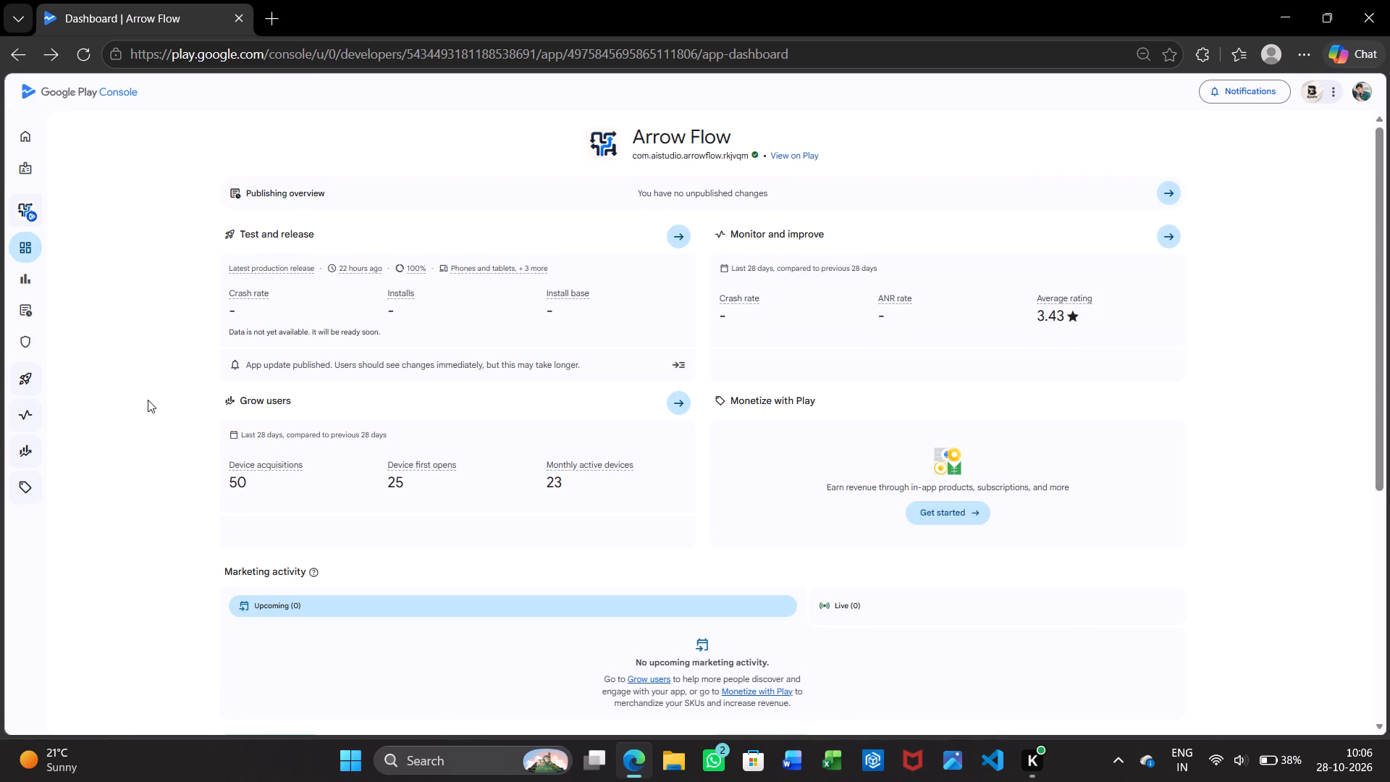
scroll(148, 400, left, 9)
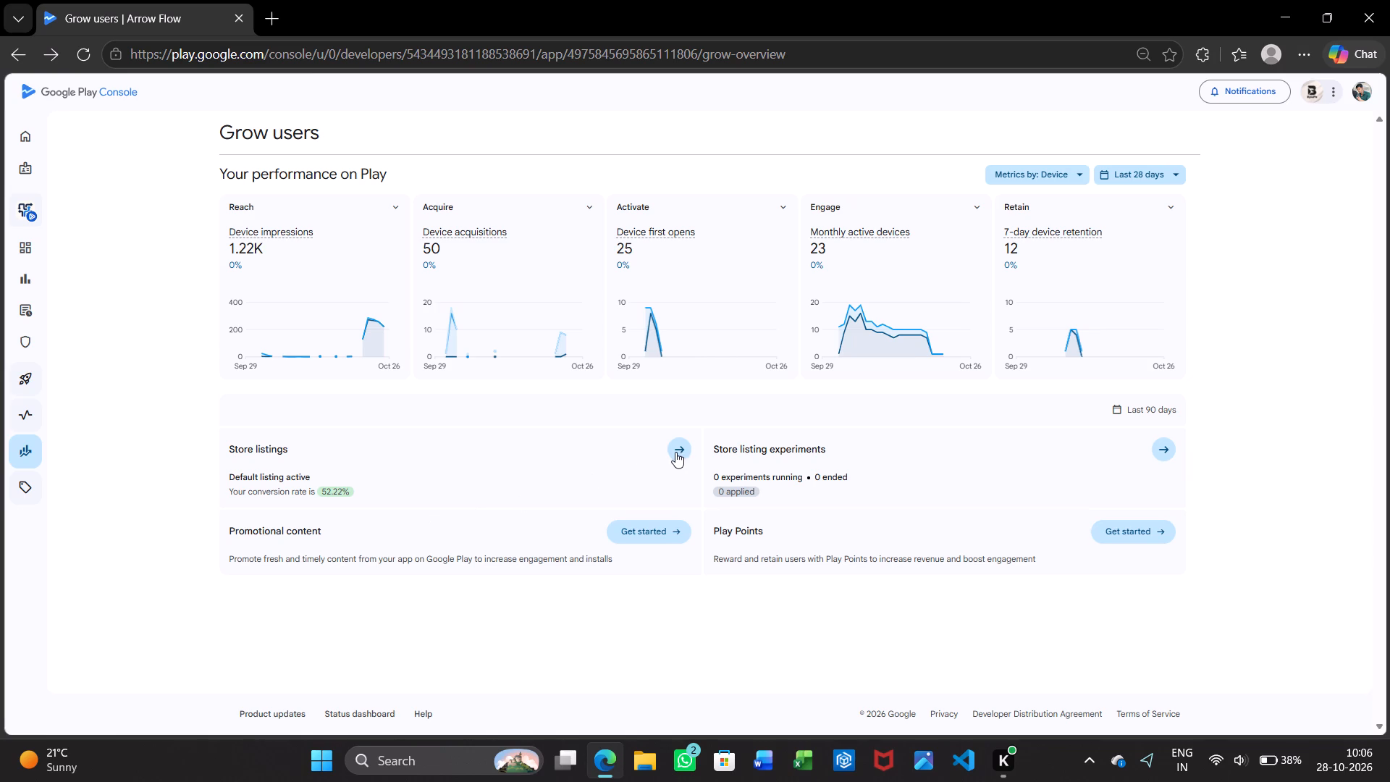
Go to Arrow Flow's store listings and open the default listing for editing.
click(680, 453)
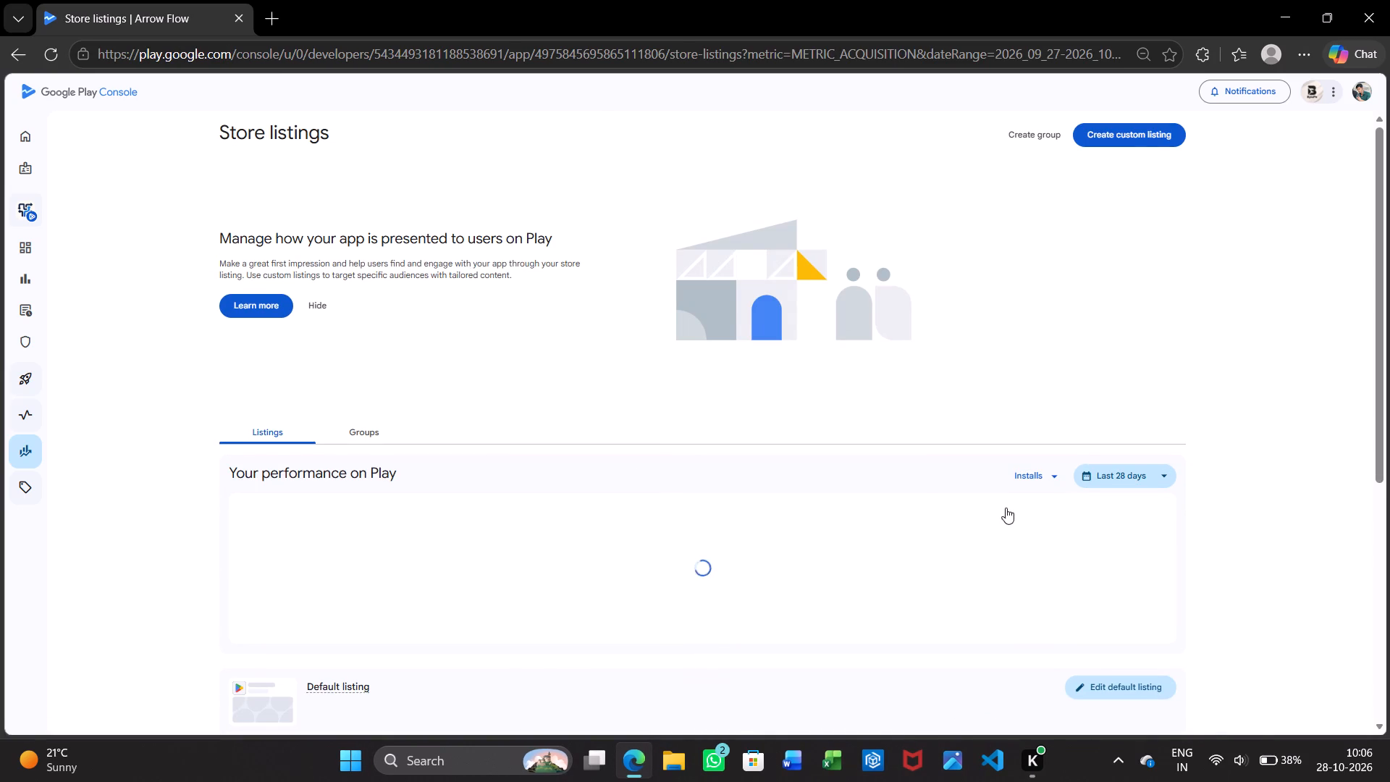
scroll(1006, 508, down, 3)
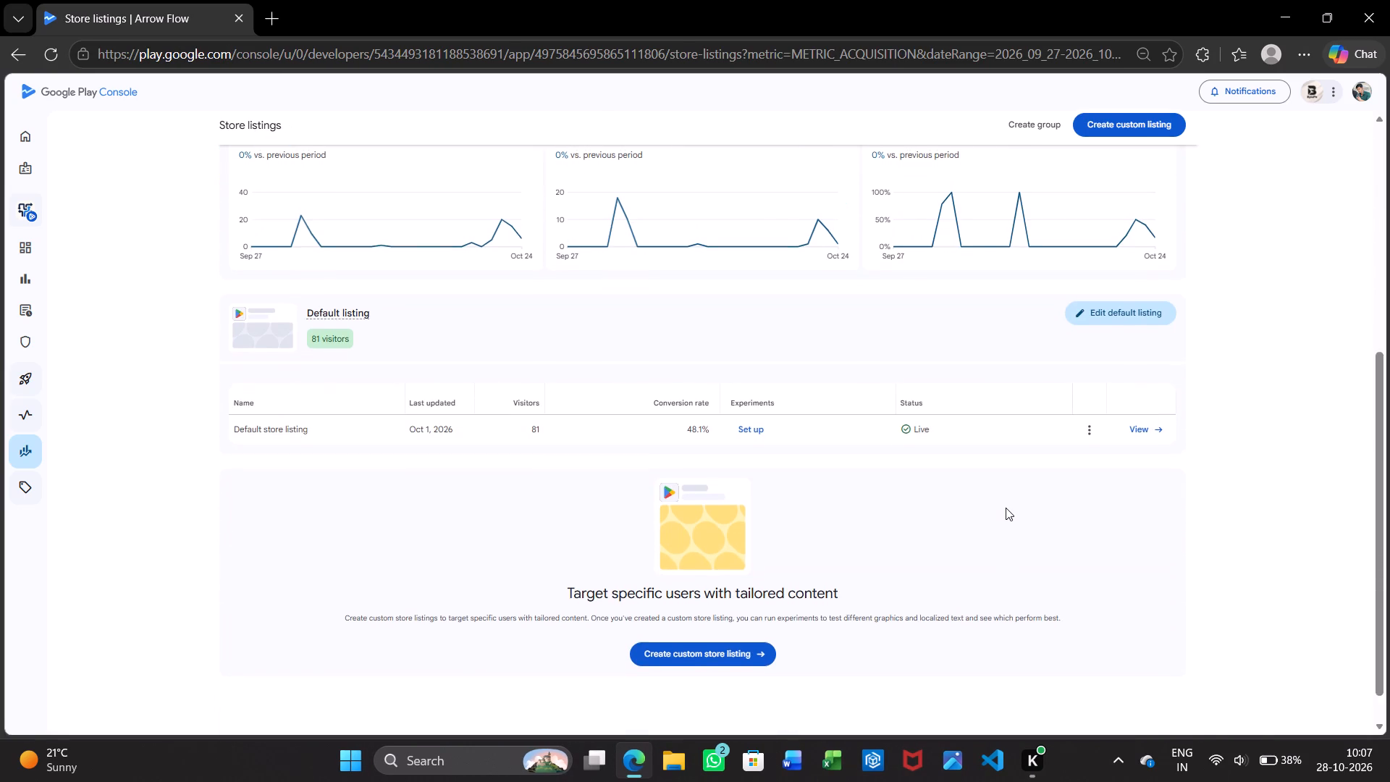
click(1124, 308)
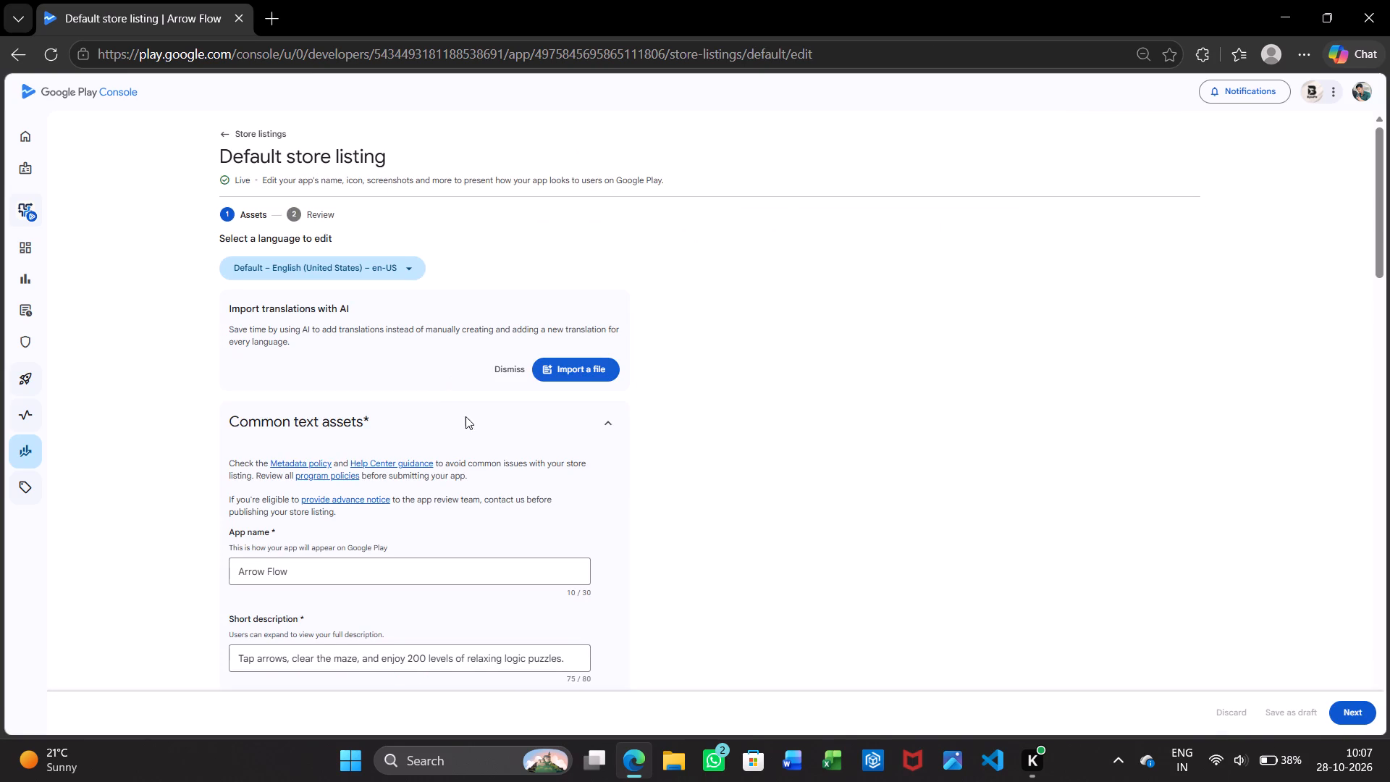
Change the number of levels in the short description to 500.
scroll(372, 551, down, 1)
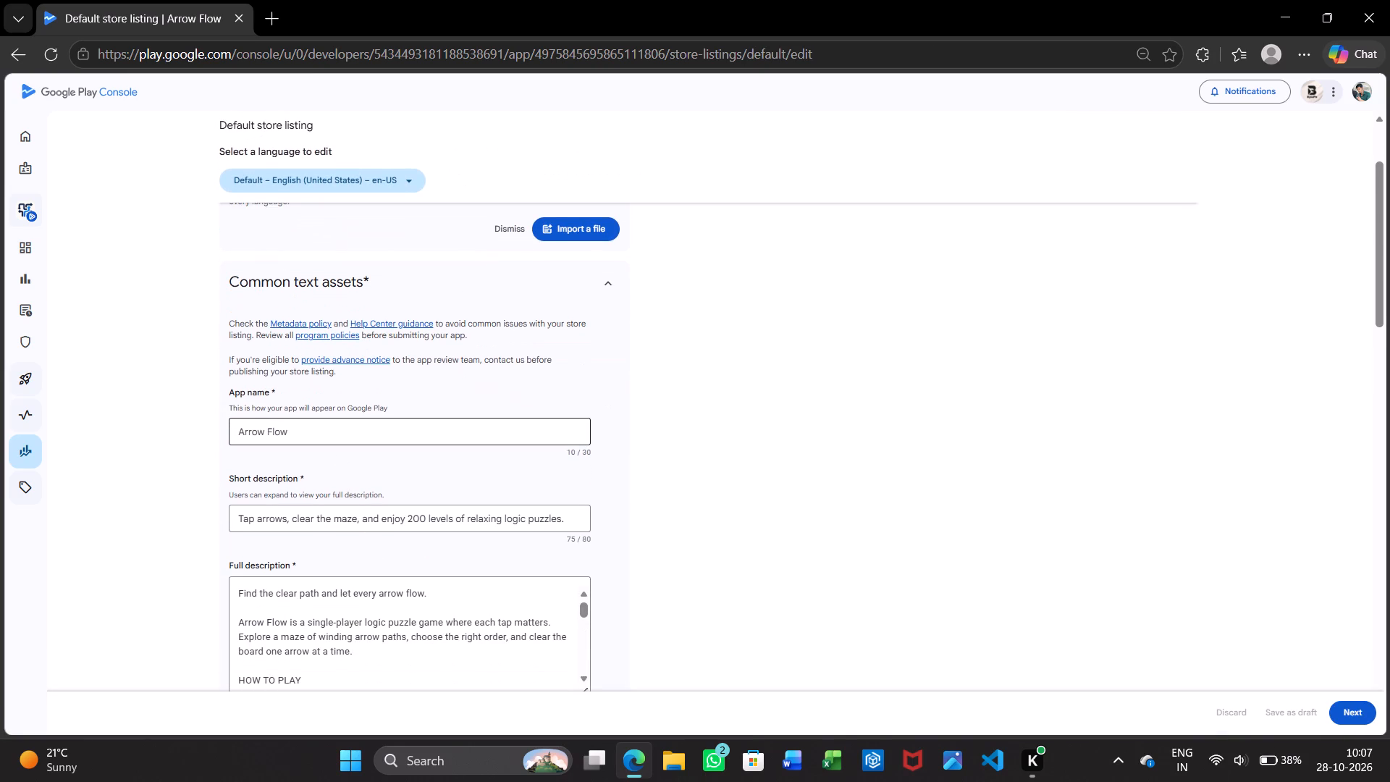
scroll(330, 439, down, 2)
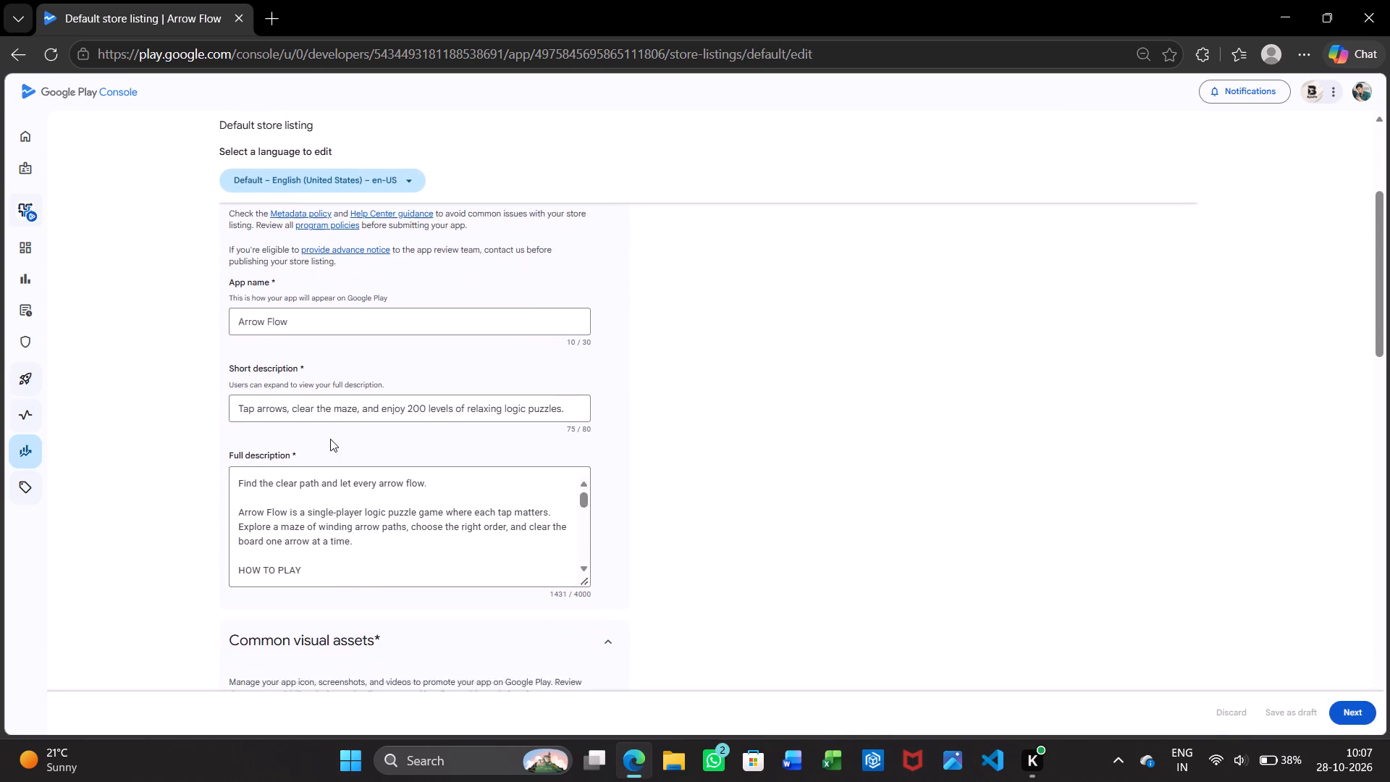
scroll(330, 439, down, 2)
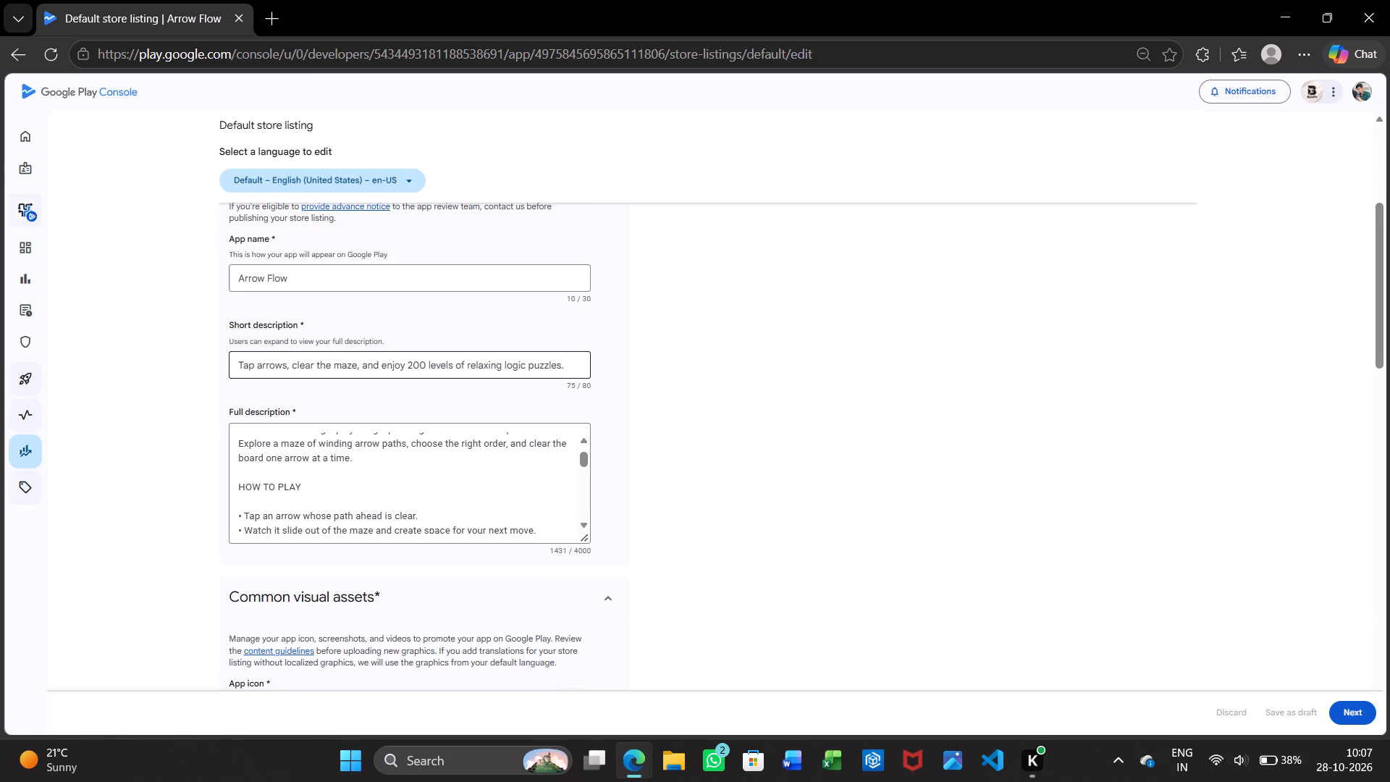
click(411, 364)
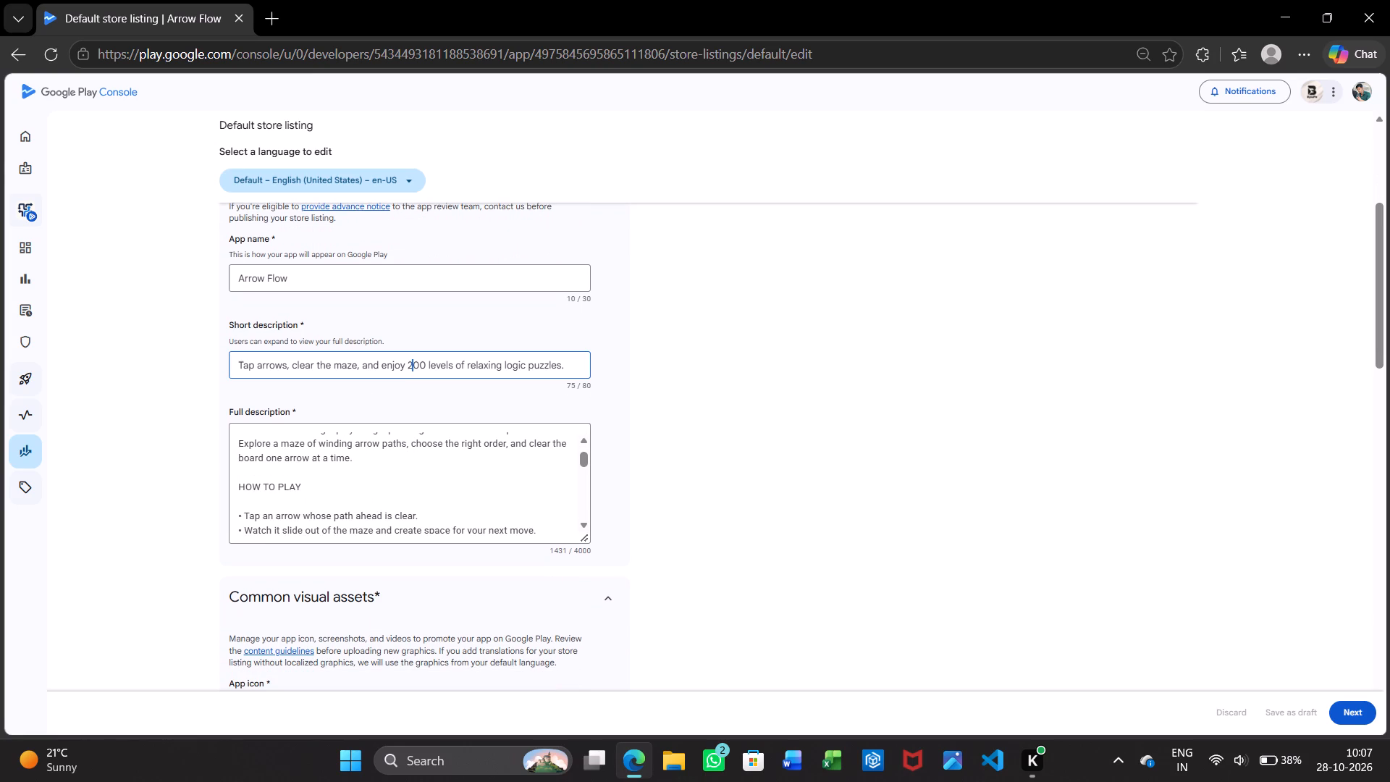
click(411, 364)
key(BackSpace)
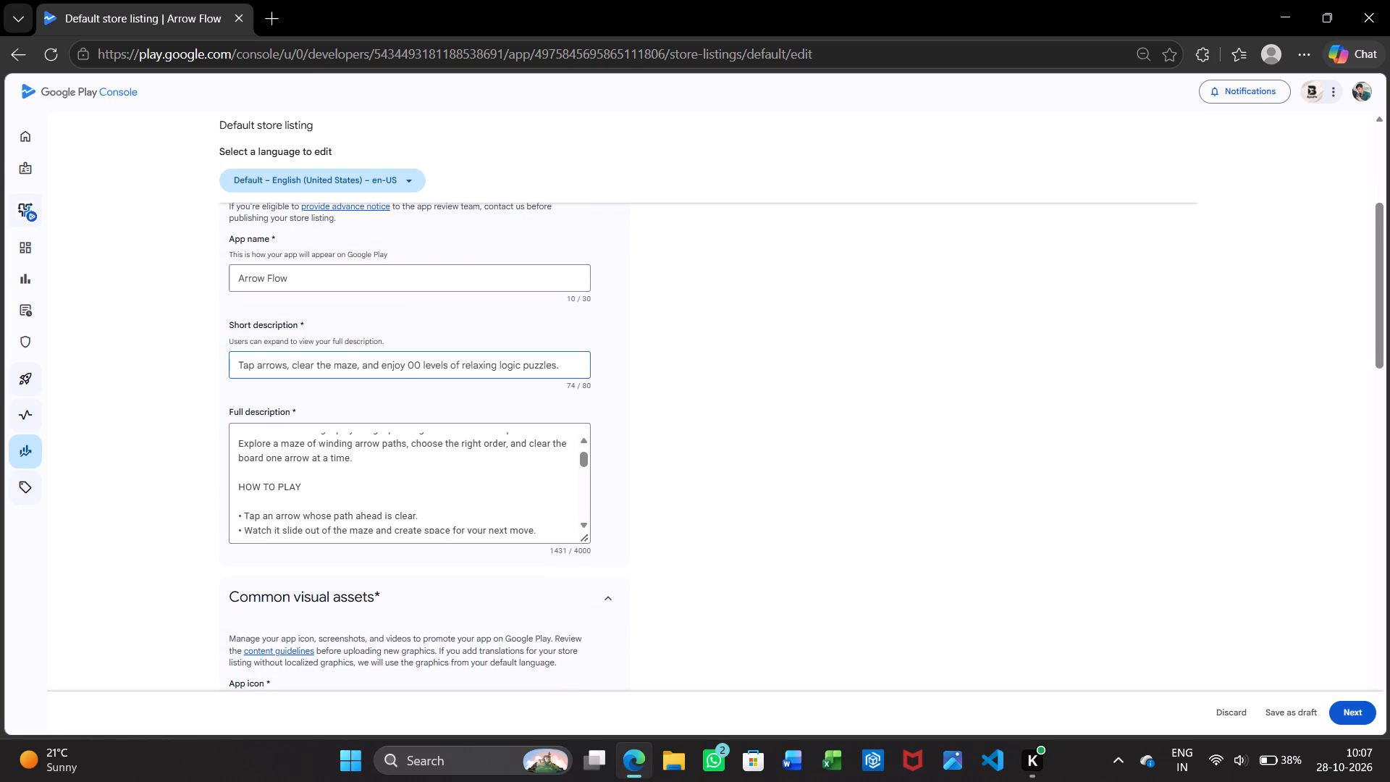
key(5)
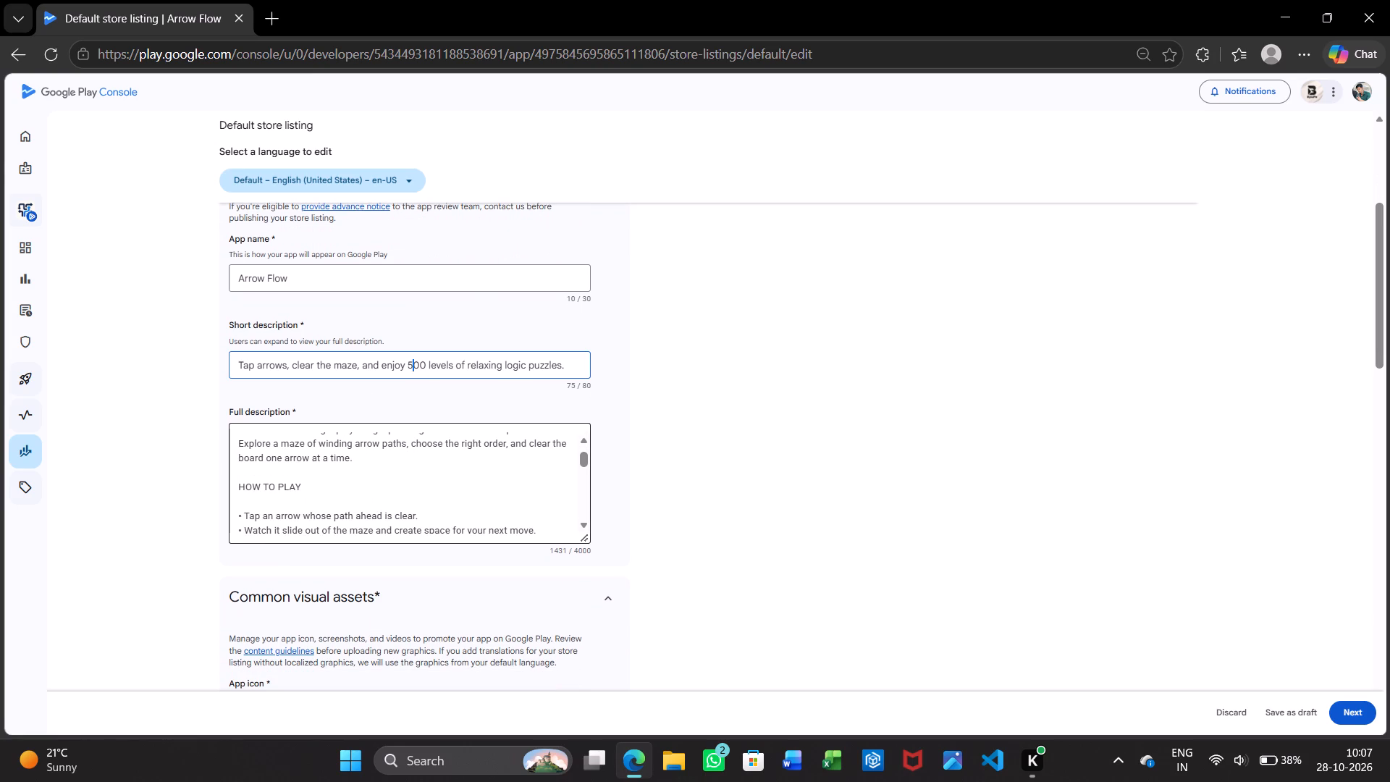
Change the progressive levels heading in the full description to "500 PROGRESSIVE LEVELS".
scroll(434, 492, up, 1)
scroll(434, 492, down, 2)
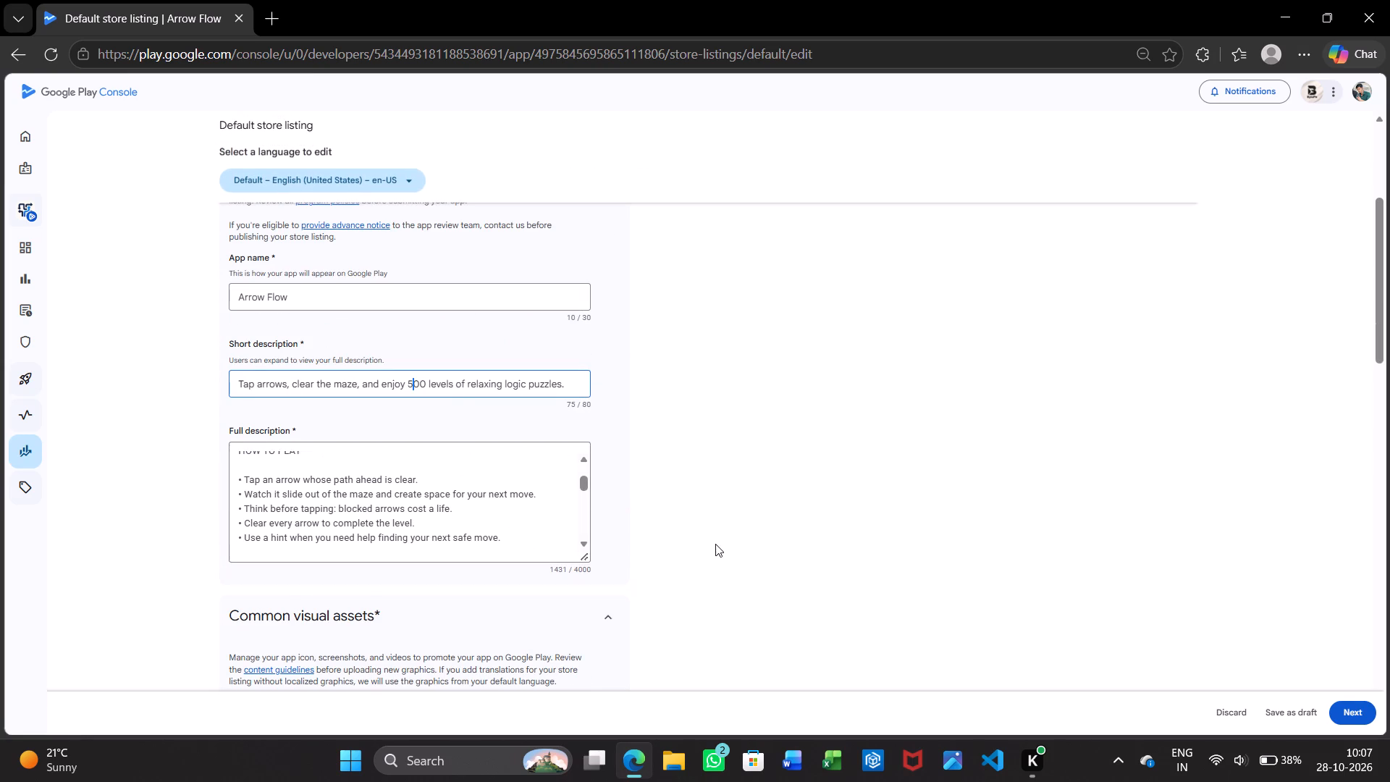
scroll(715, 544, down, 1)
scroll(460, 345, up, 2)
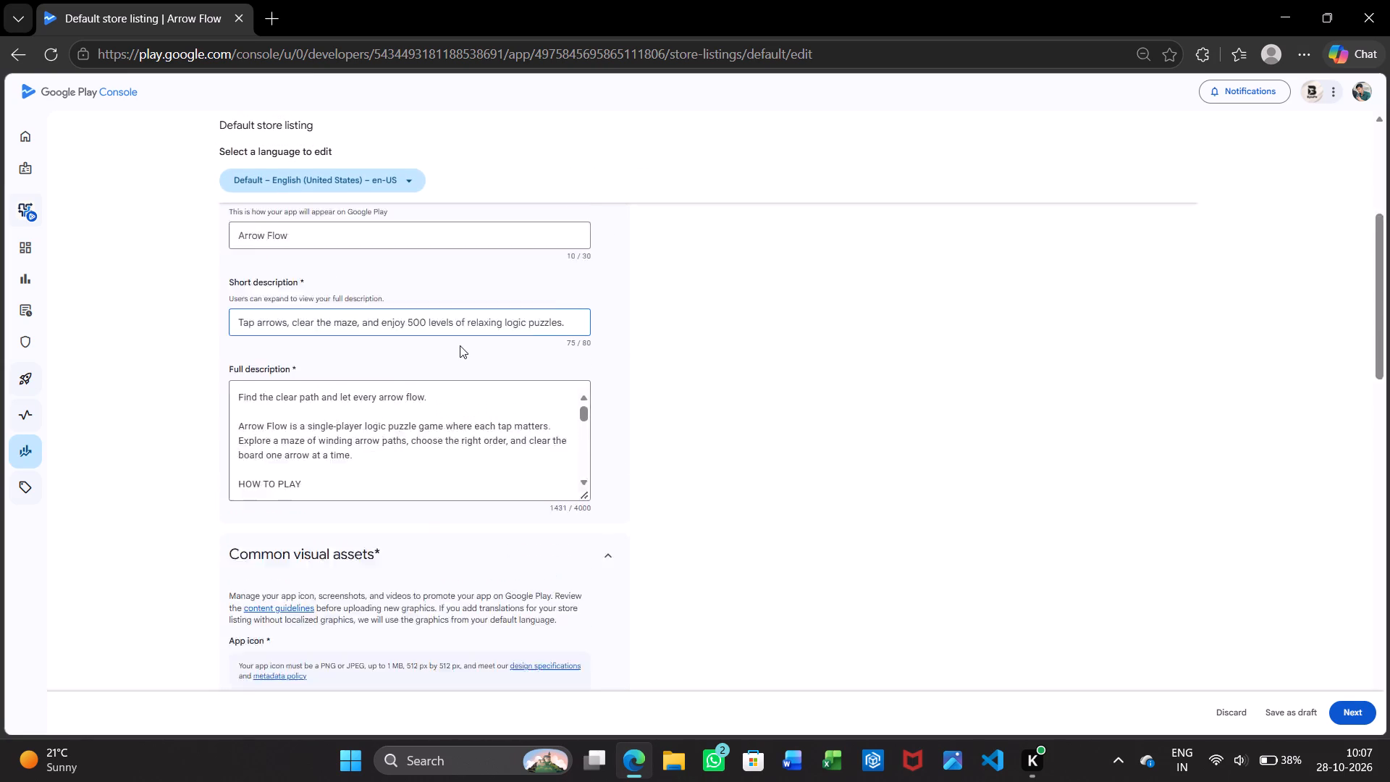
scroll(651, 321, up, 1)
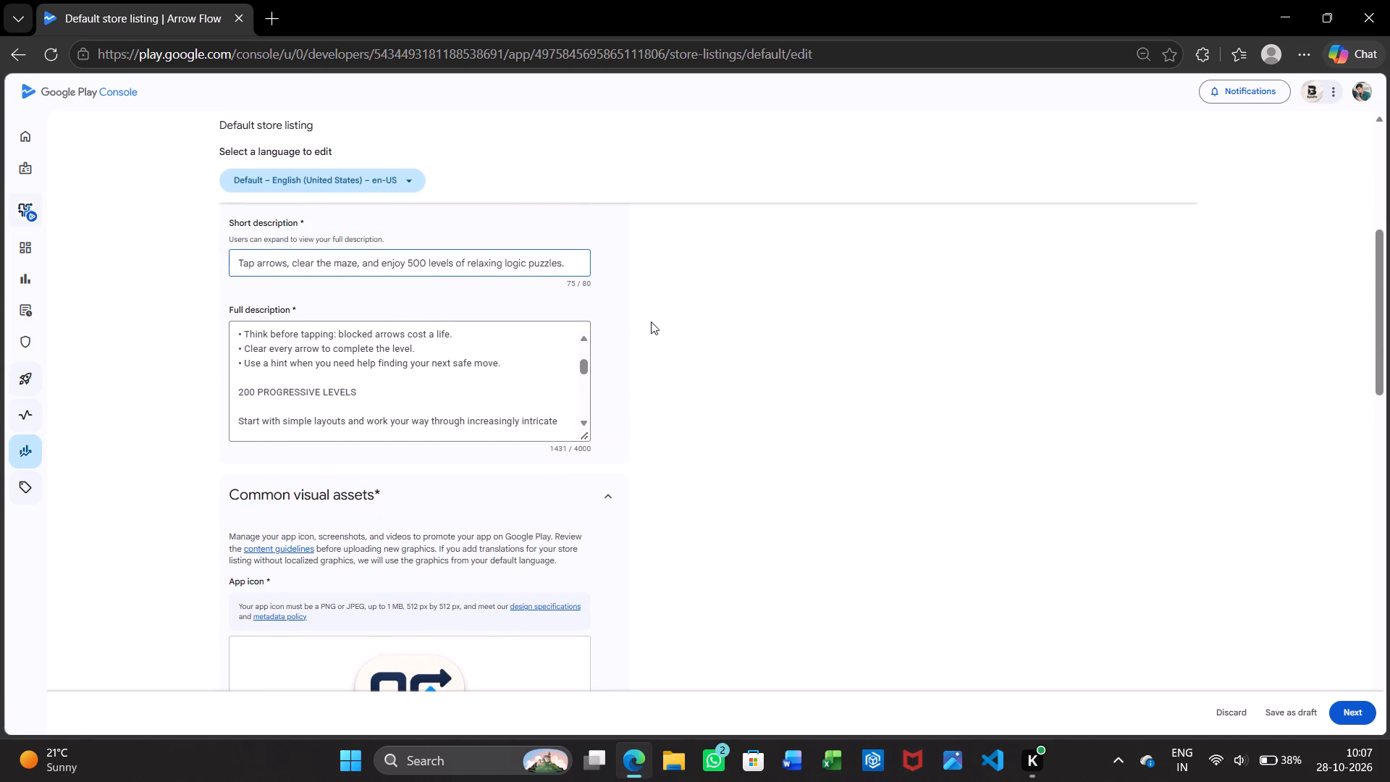
click(245, 398)
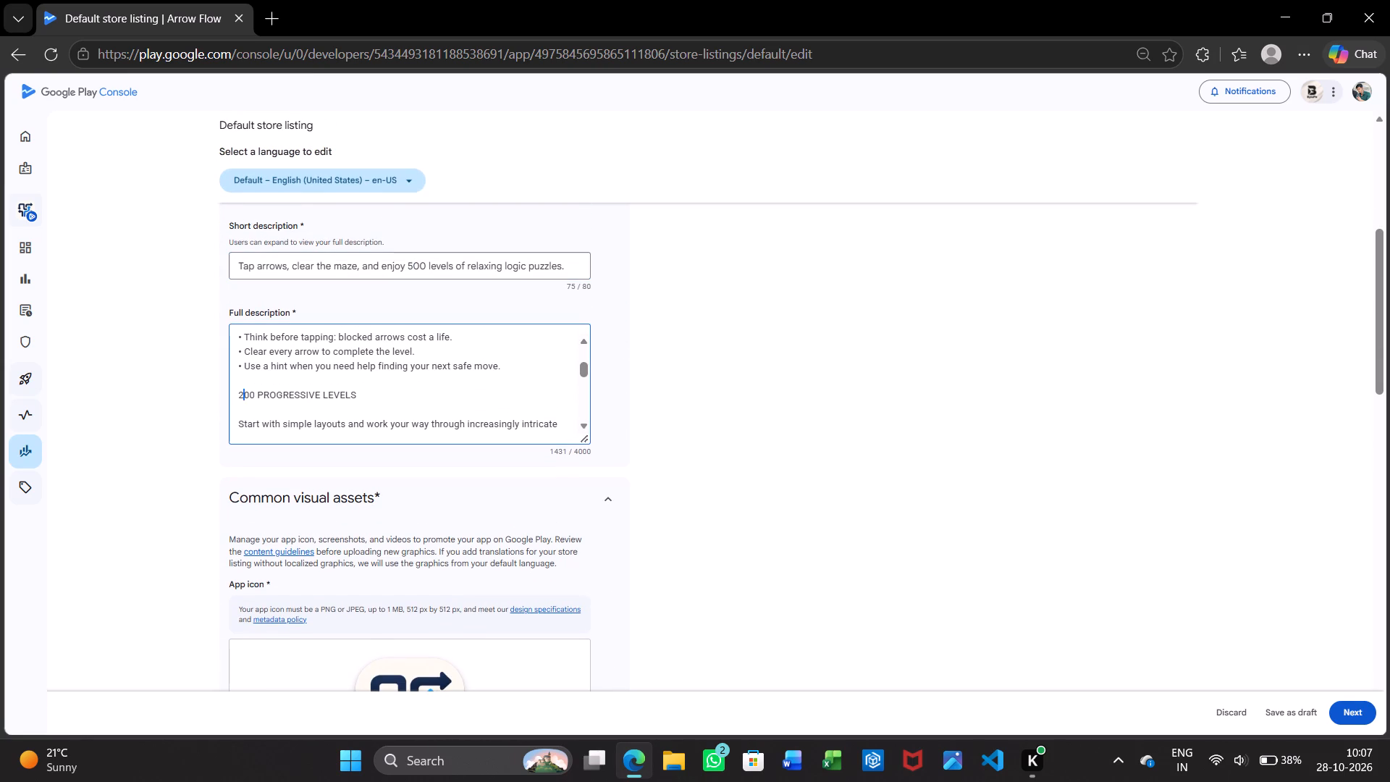
key(BackSpace)
key(5)
Change the campaign levels bullet under FEATURES in the full description to "500 campaign levels".
scroll(392, 403, down, 2)
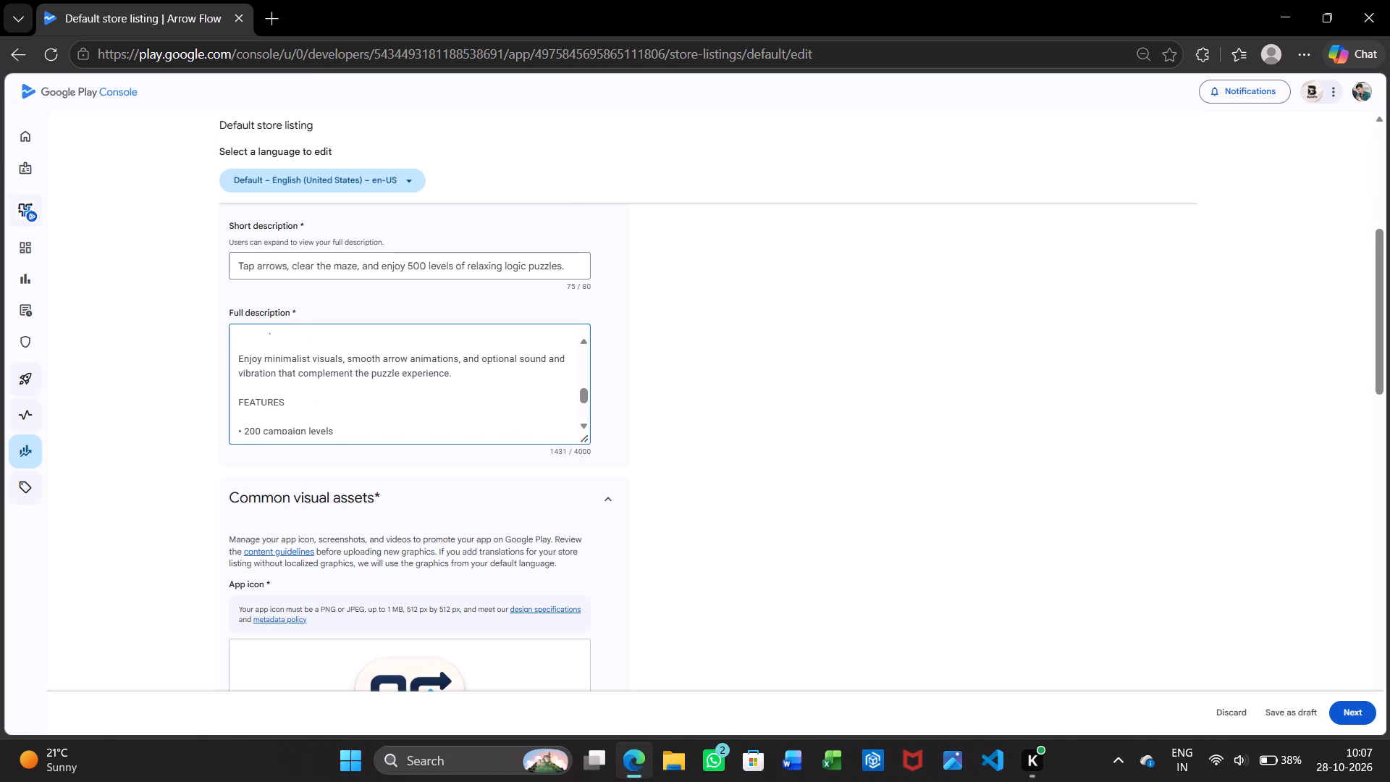
scroll(392, 403, down, 1)
scroll(392, 403, up, 1)
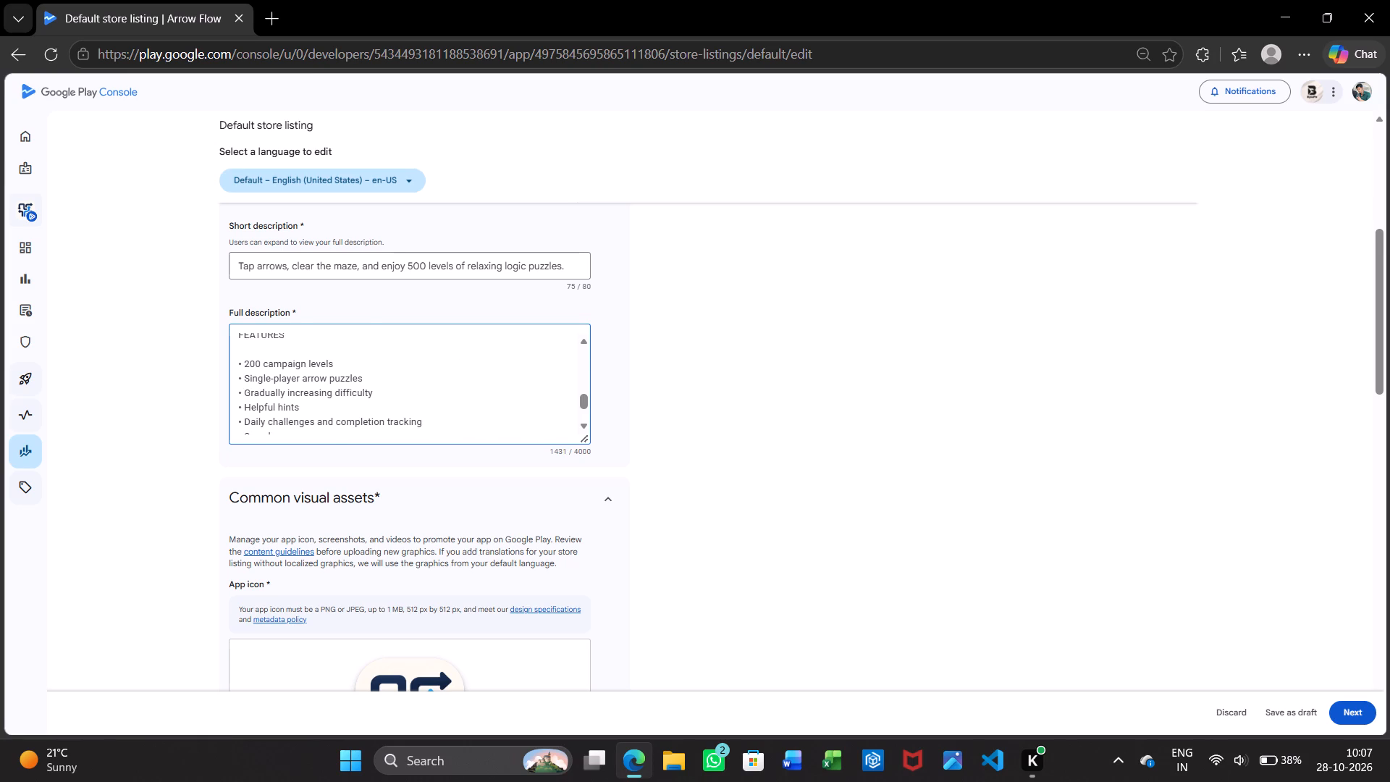
click(248, 363)
key(BackSpace)
key(6)
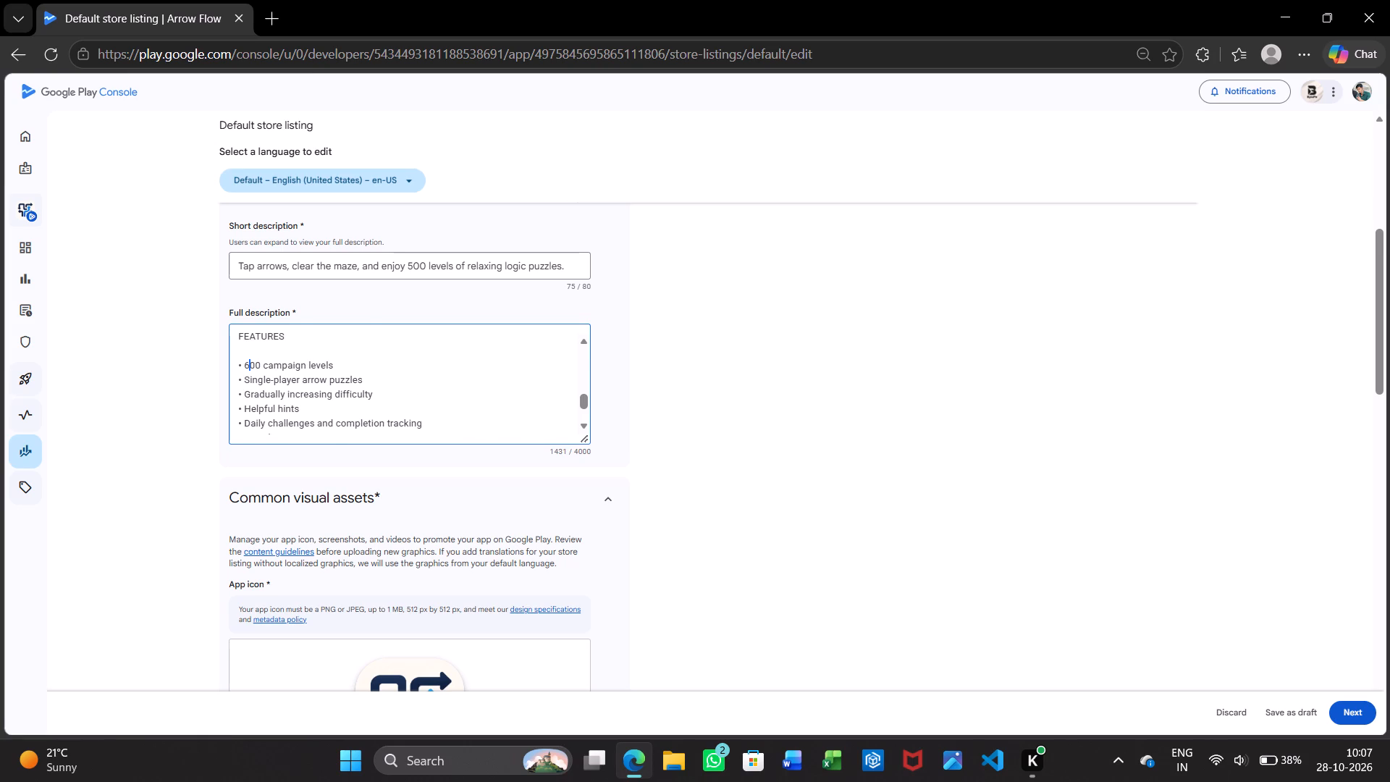
key(BackSpace)
key(5)
Review the whole full description, and examine the listing's feature graphic, video and phone screenshots.
scroll(248, 363, down, 2)
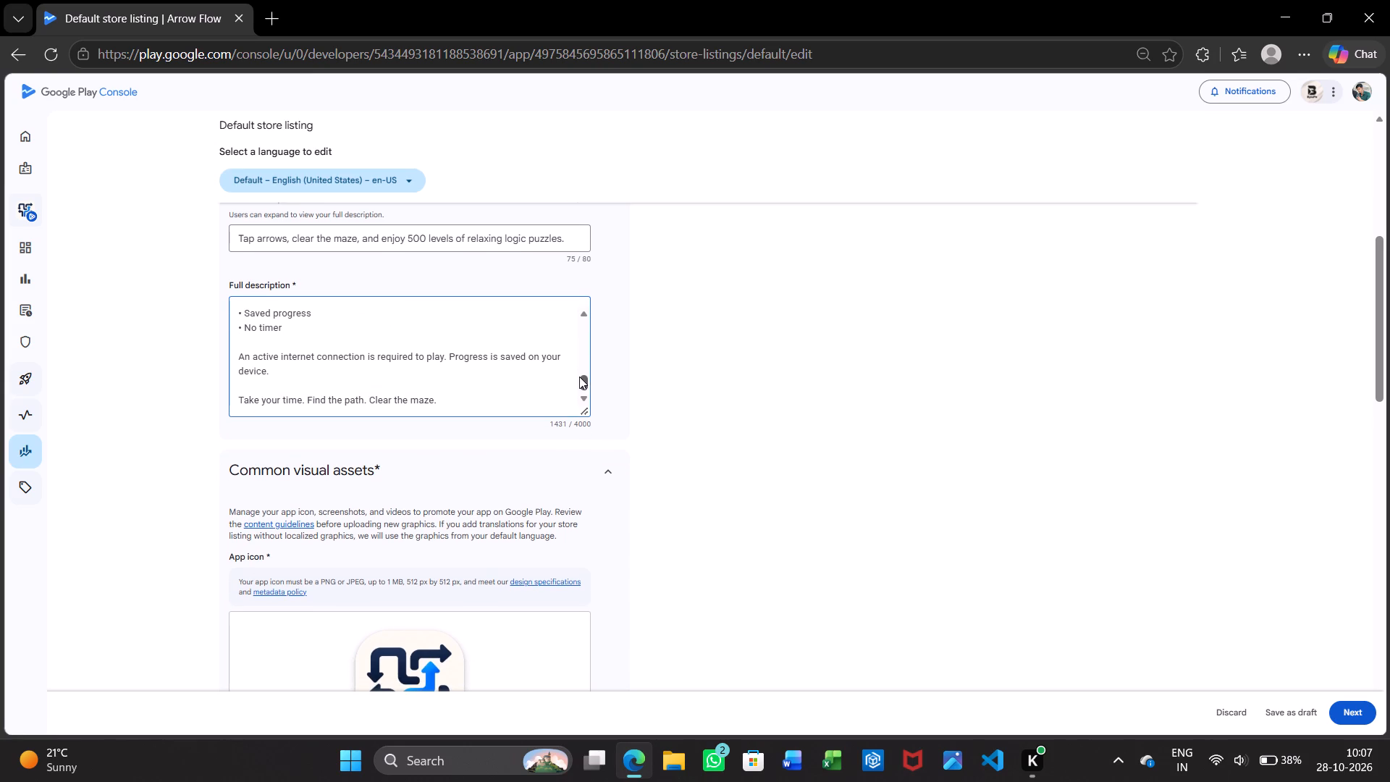
drag(586, 382, 586, 363)
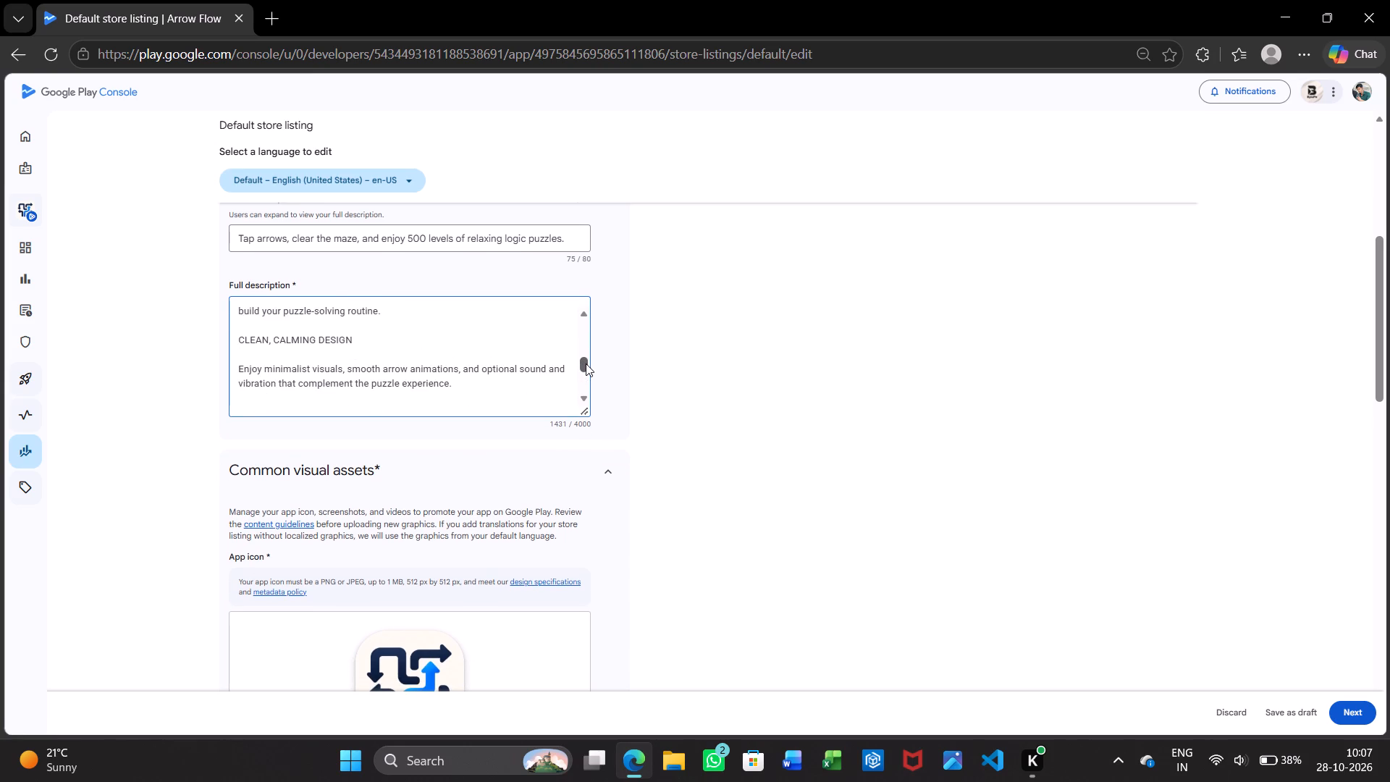
drag(586, 363, 580, 338)
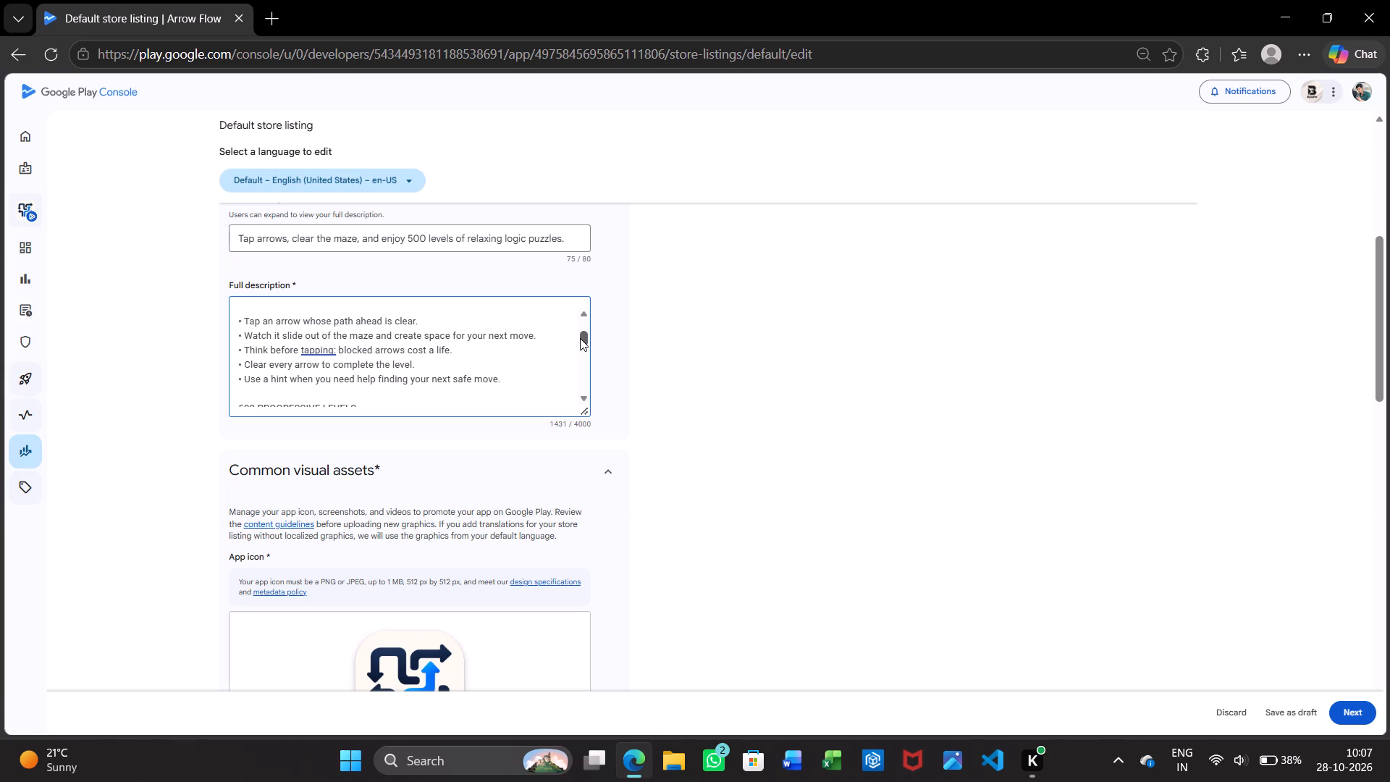
drag(580, 338, 579, 337)
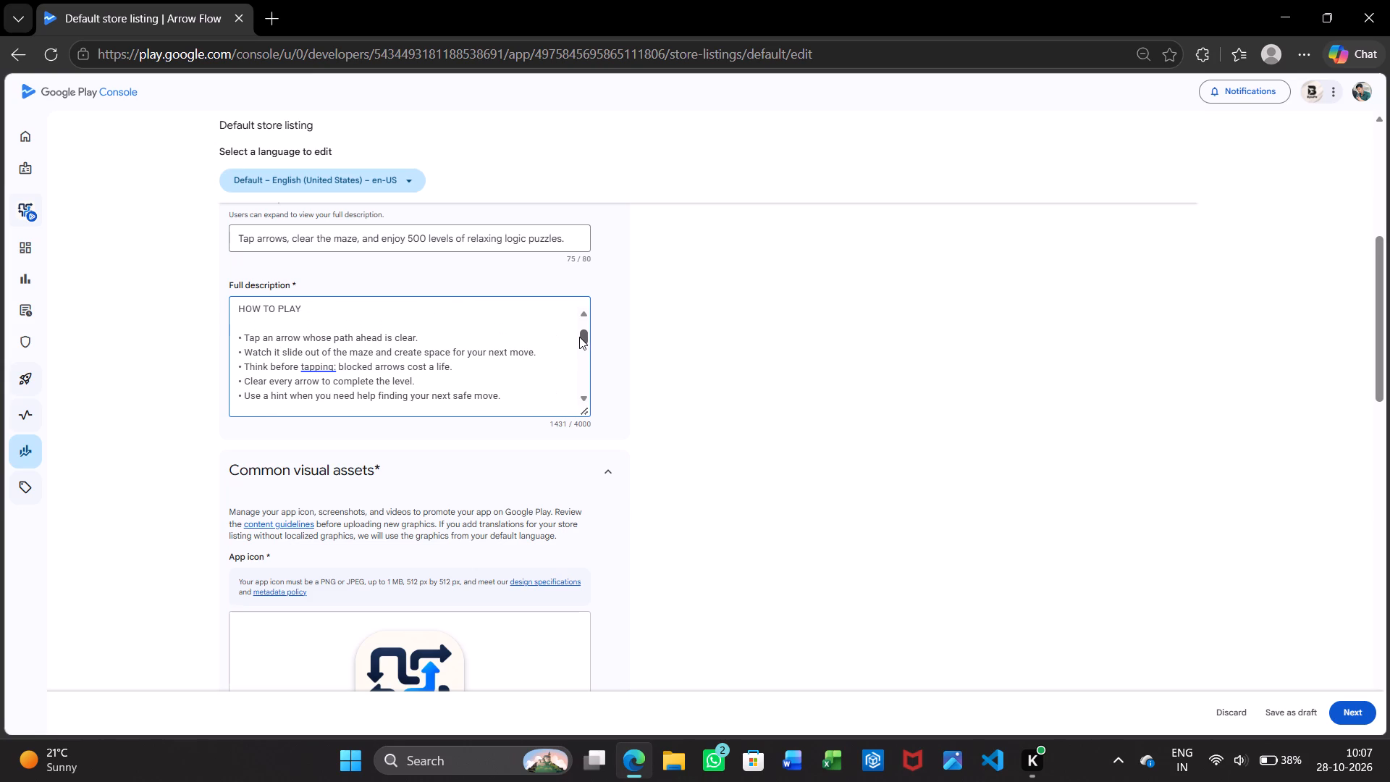
drag(579, 337, 574, 292)
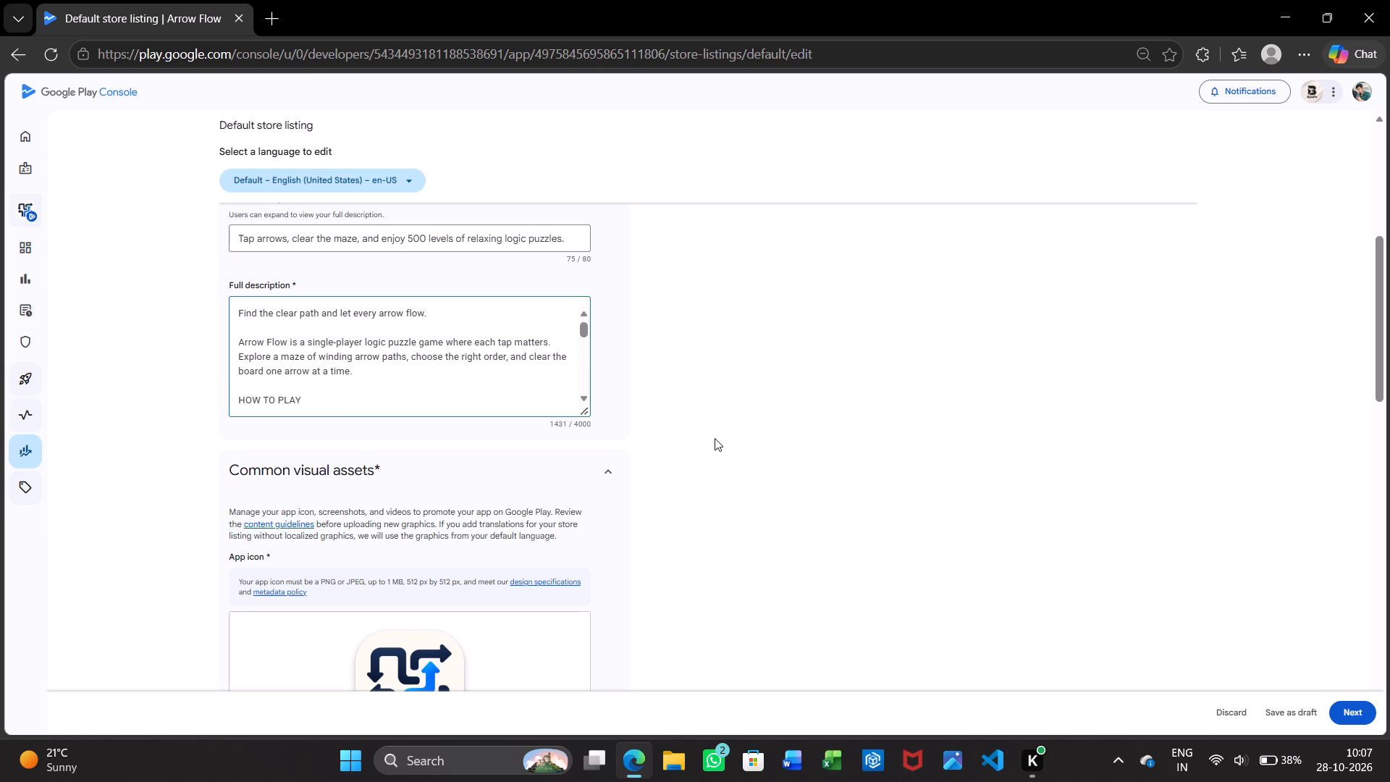
click(715, 438)
scroll(715, 438, down, 3)
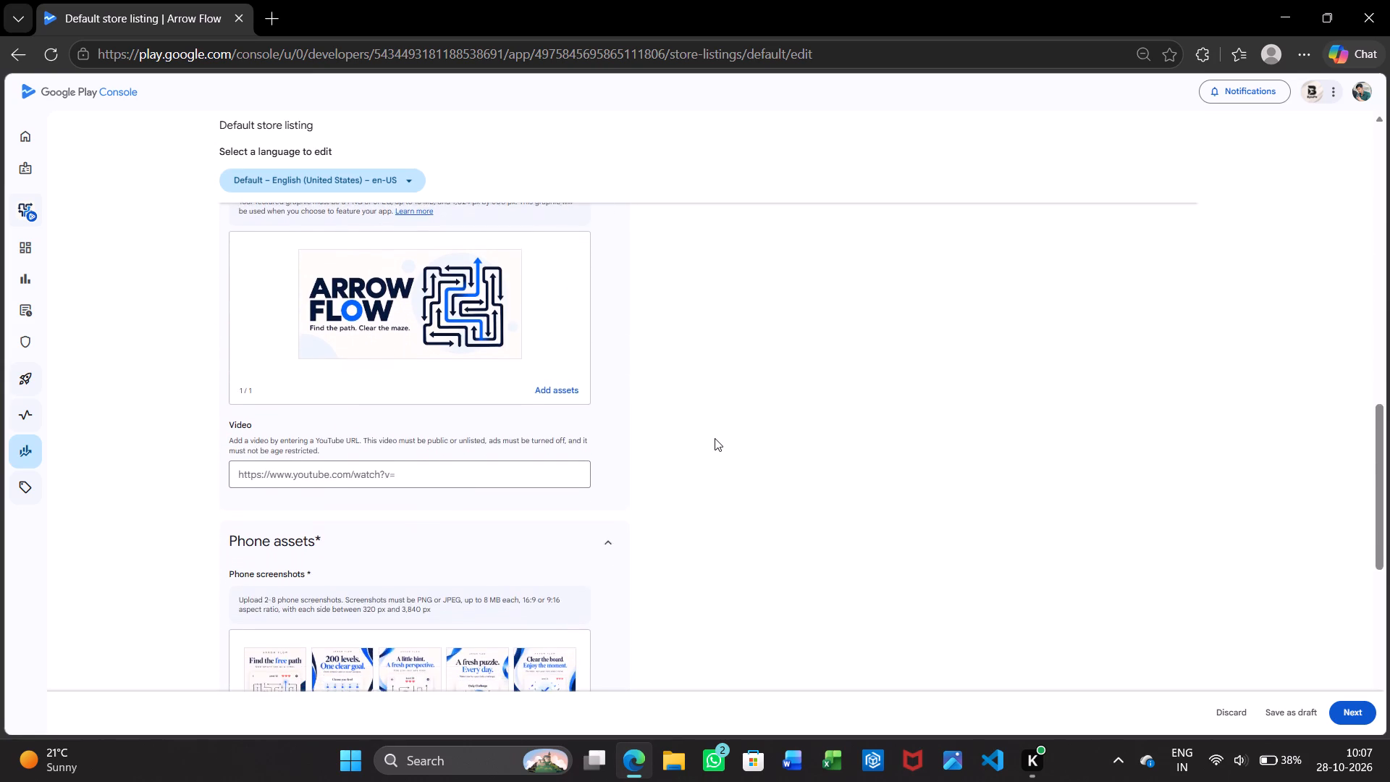
scroll(715, 438, down, 1)
scroll(715, 438, up, 2)
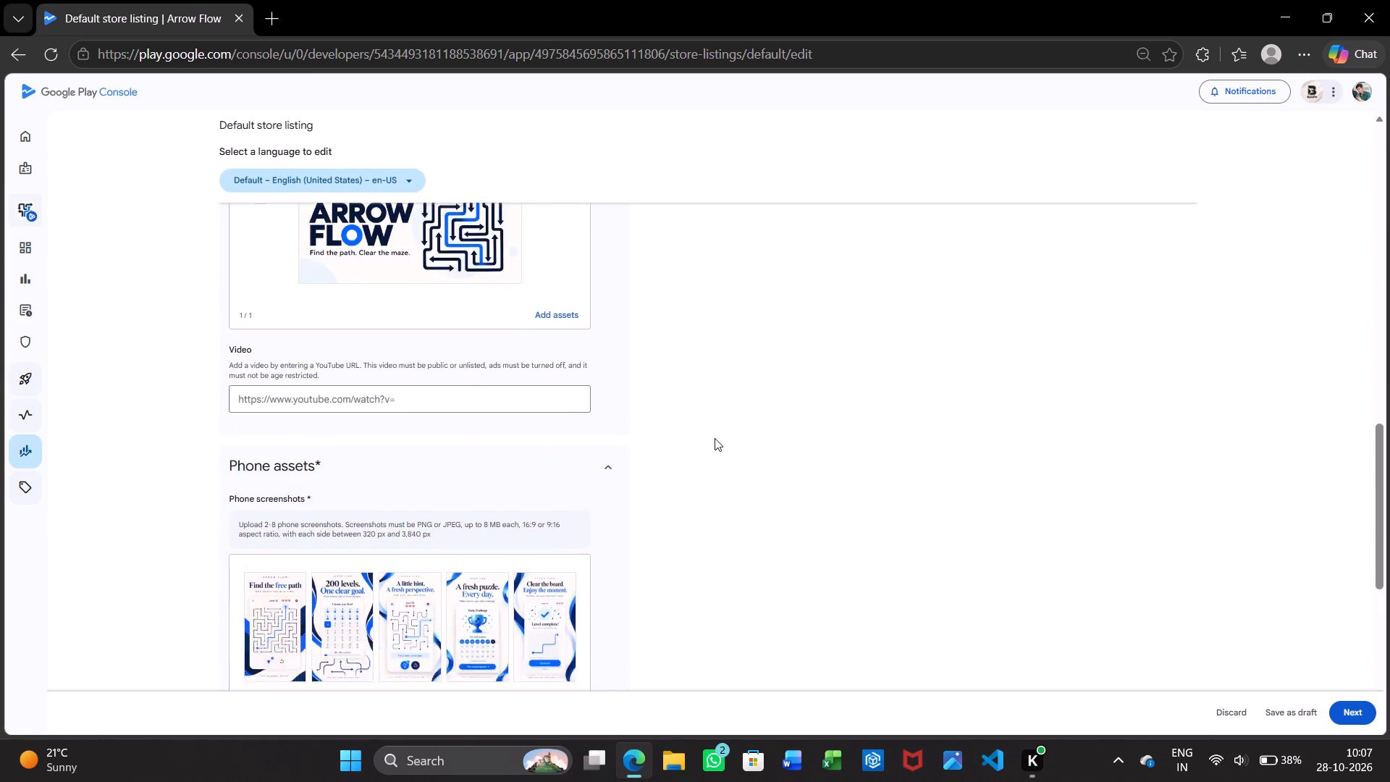
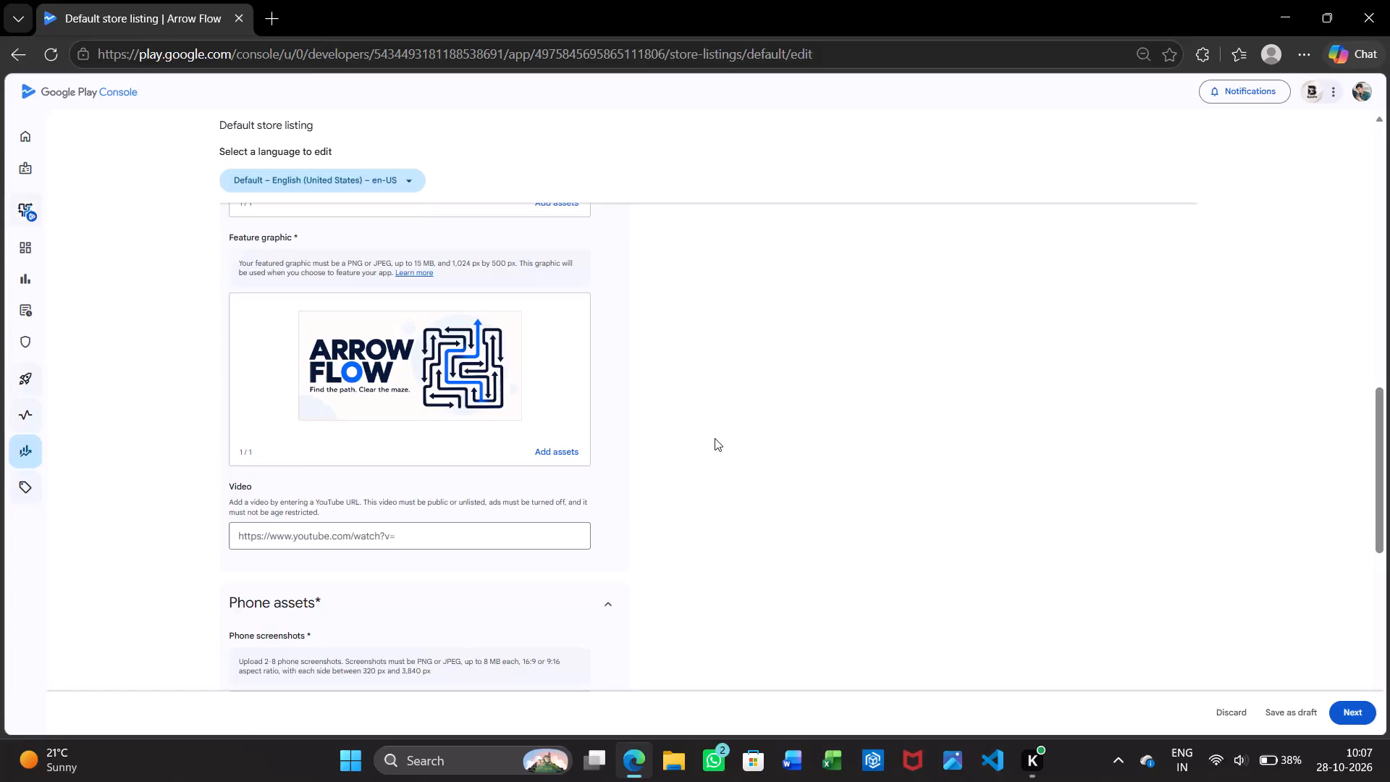
Advance the default store listing to its review stage, check the assets there, and save the changes.
scroll(715, 438, down, 3)
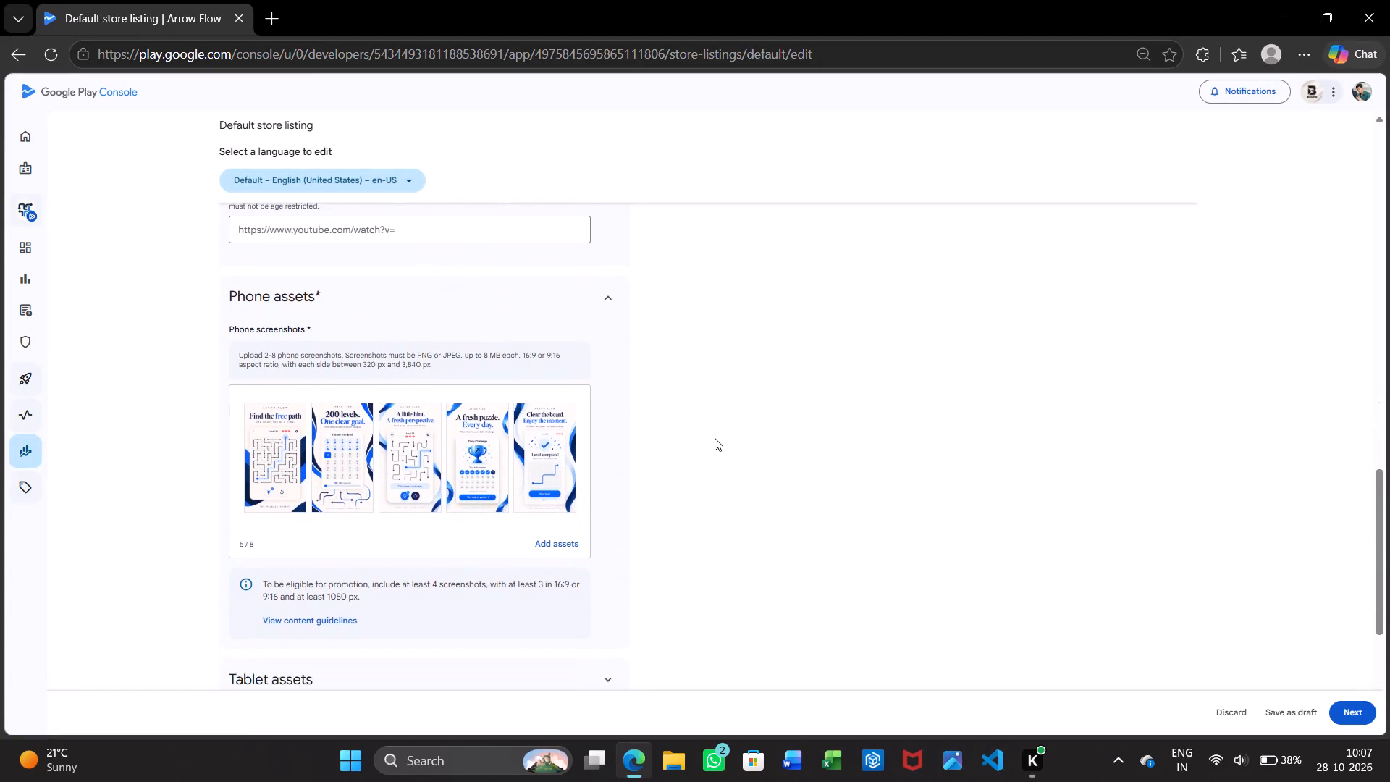
scroll(715, 438, down, 1)
scroll(715, 438, up, 1)
scroll(715, 438, down, 2)
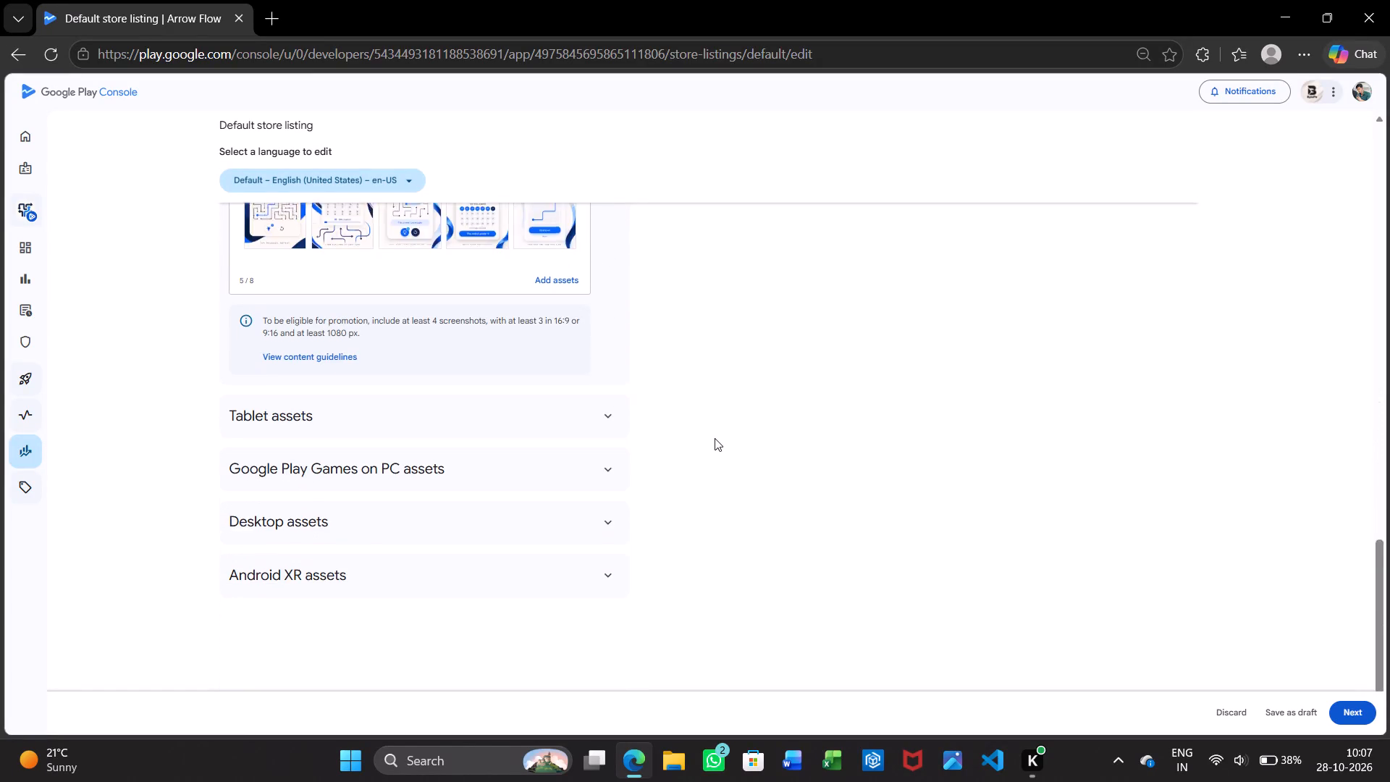
click(1345, 707)
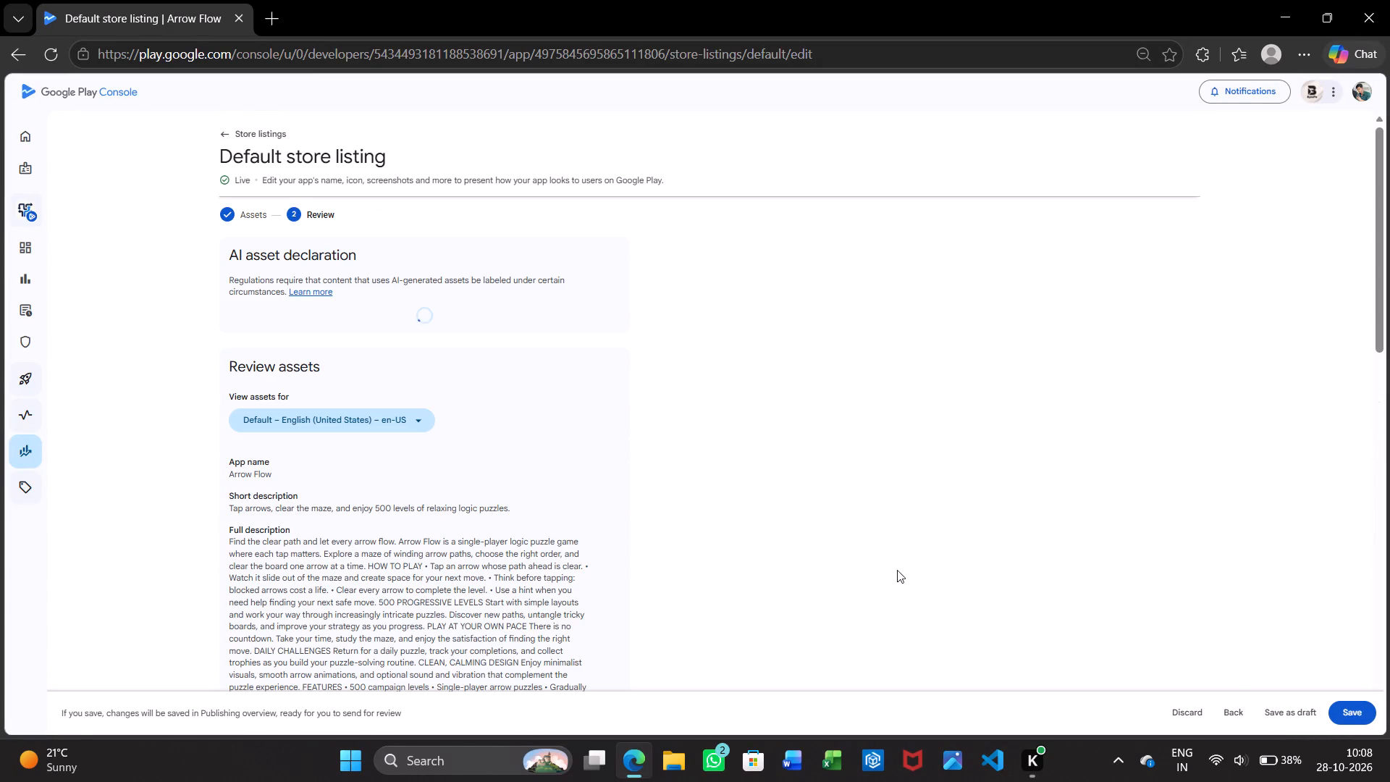
scroll(451, 436, down, 1)
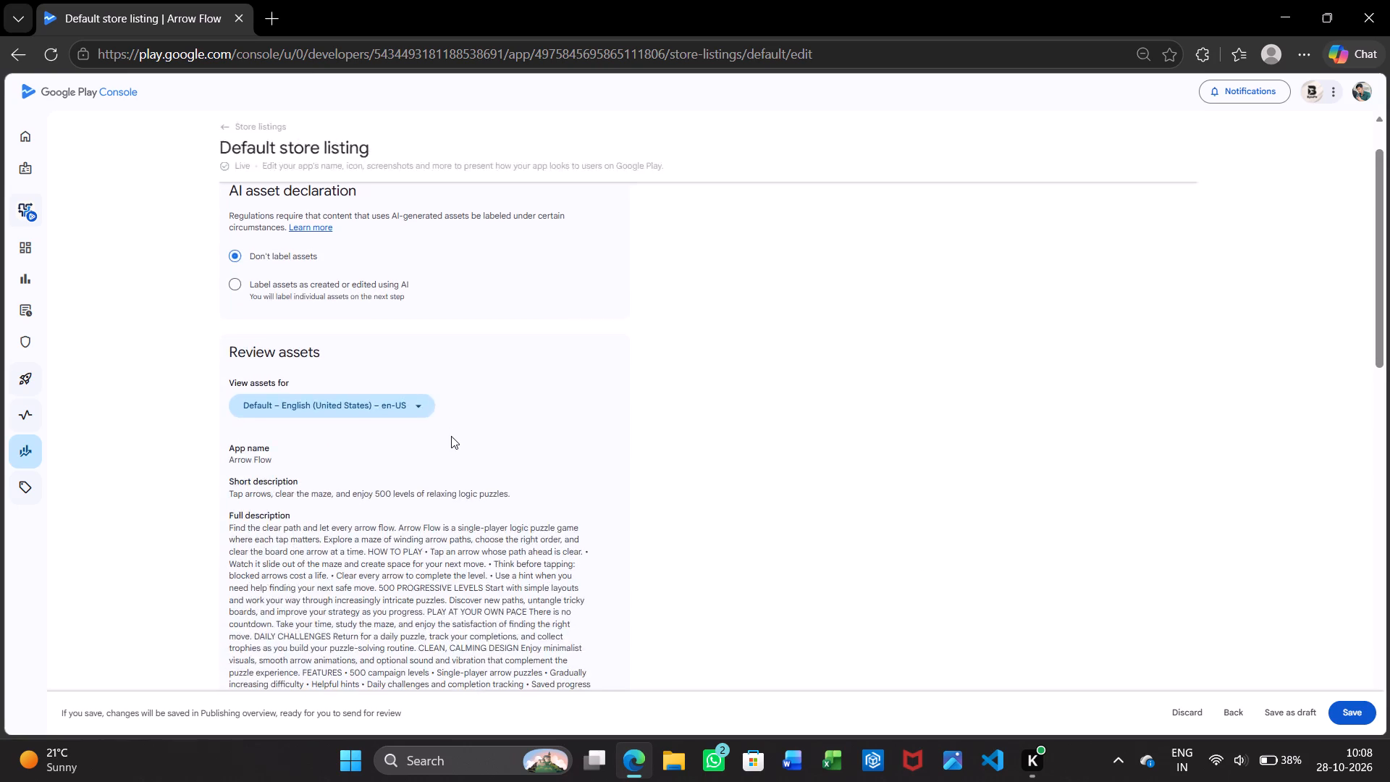
scroll(451, 436, down, 3)
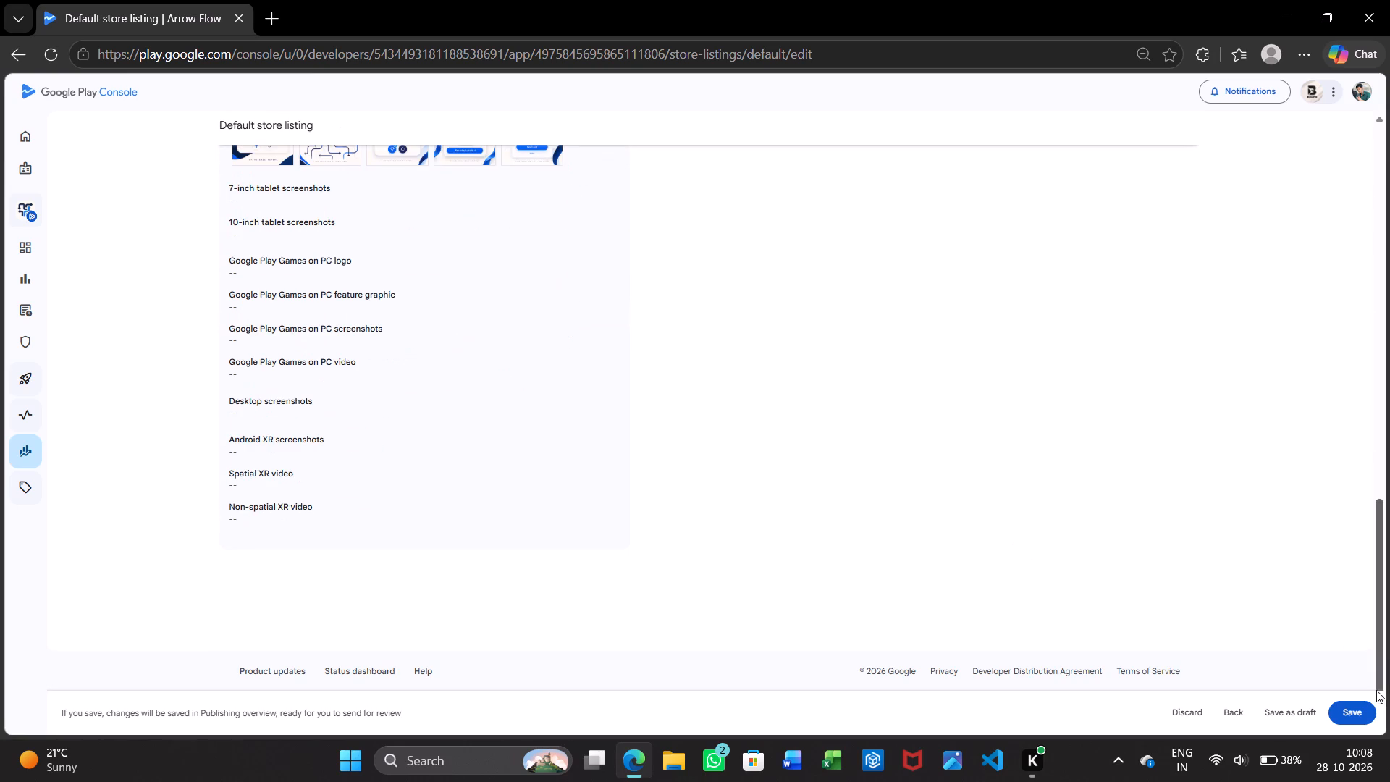
click(1352, 707)
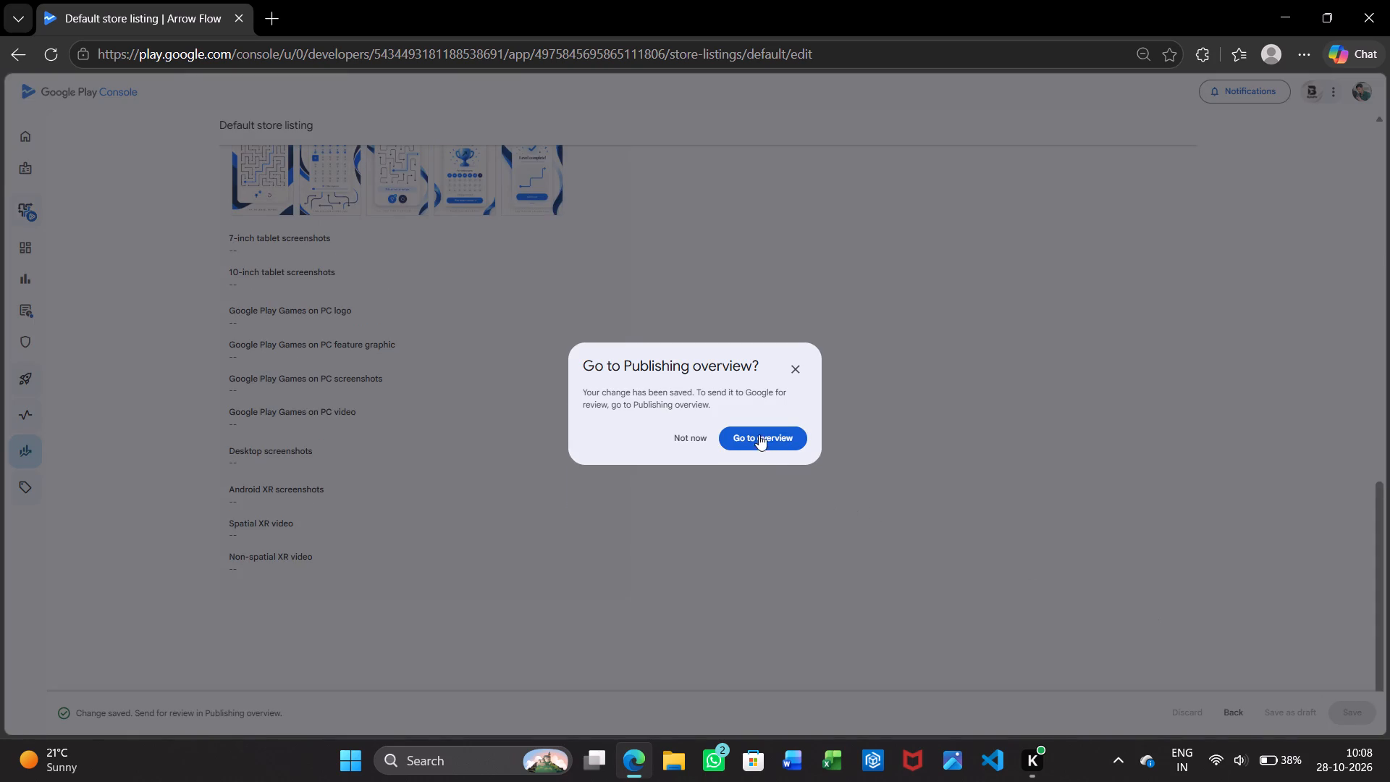
Go to the Publishing overview and submit the two store listing changes for review.
click(757, 428)
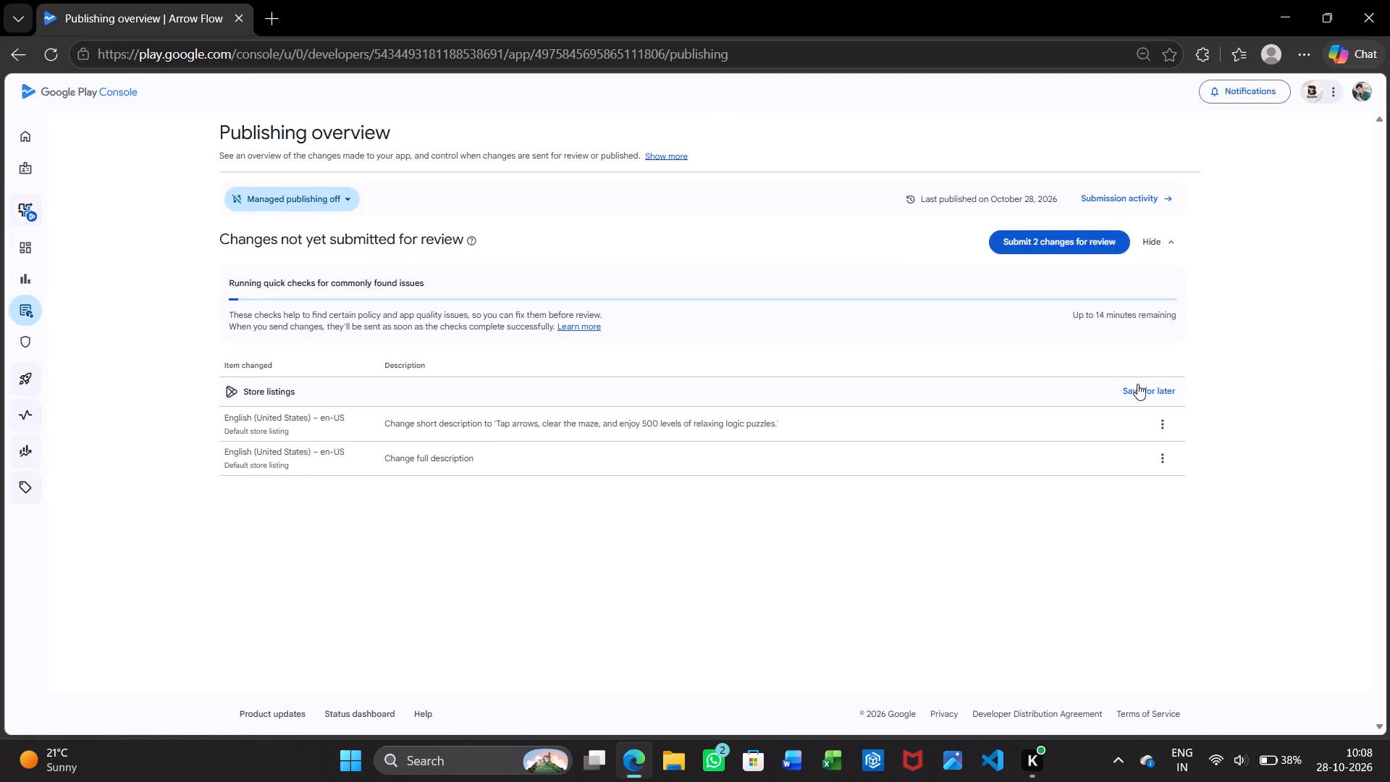
click(672, 527)
click(1053, 239)
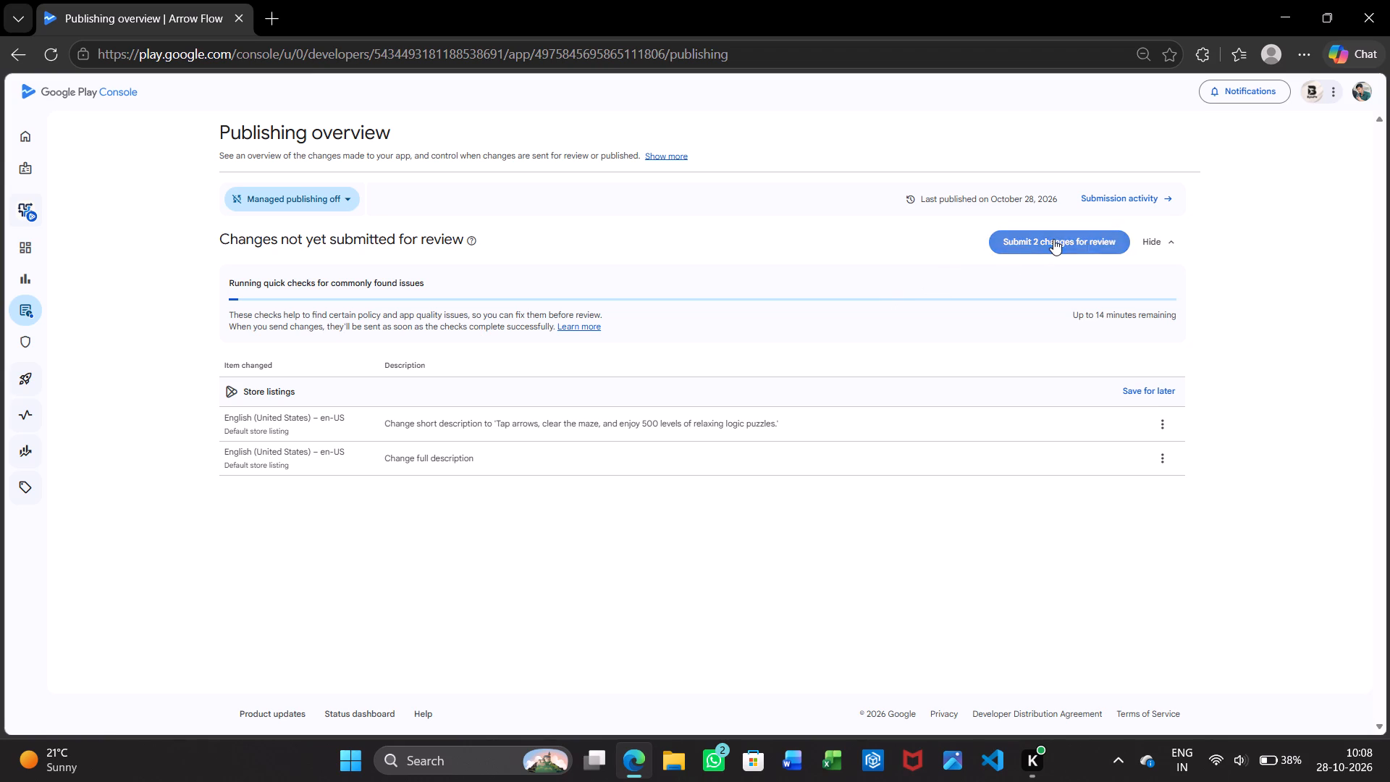
drag(1053, 239, 743, 449)
click(743, 449)
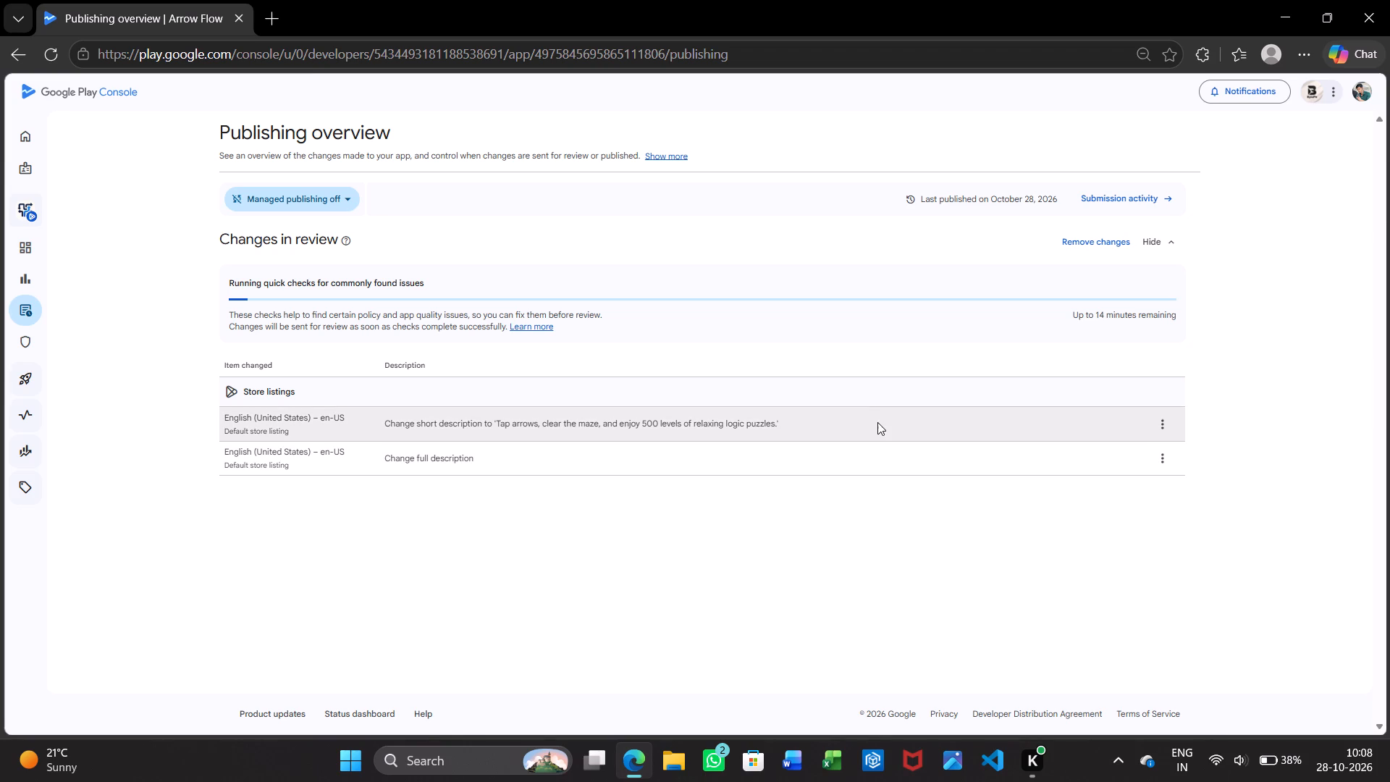
Check the changes in review and the submission activity history, and return to the Publishing overview.
click(603, 539)
scroll(603, 539, down, 1)
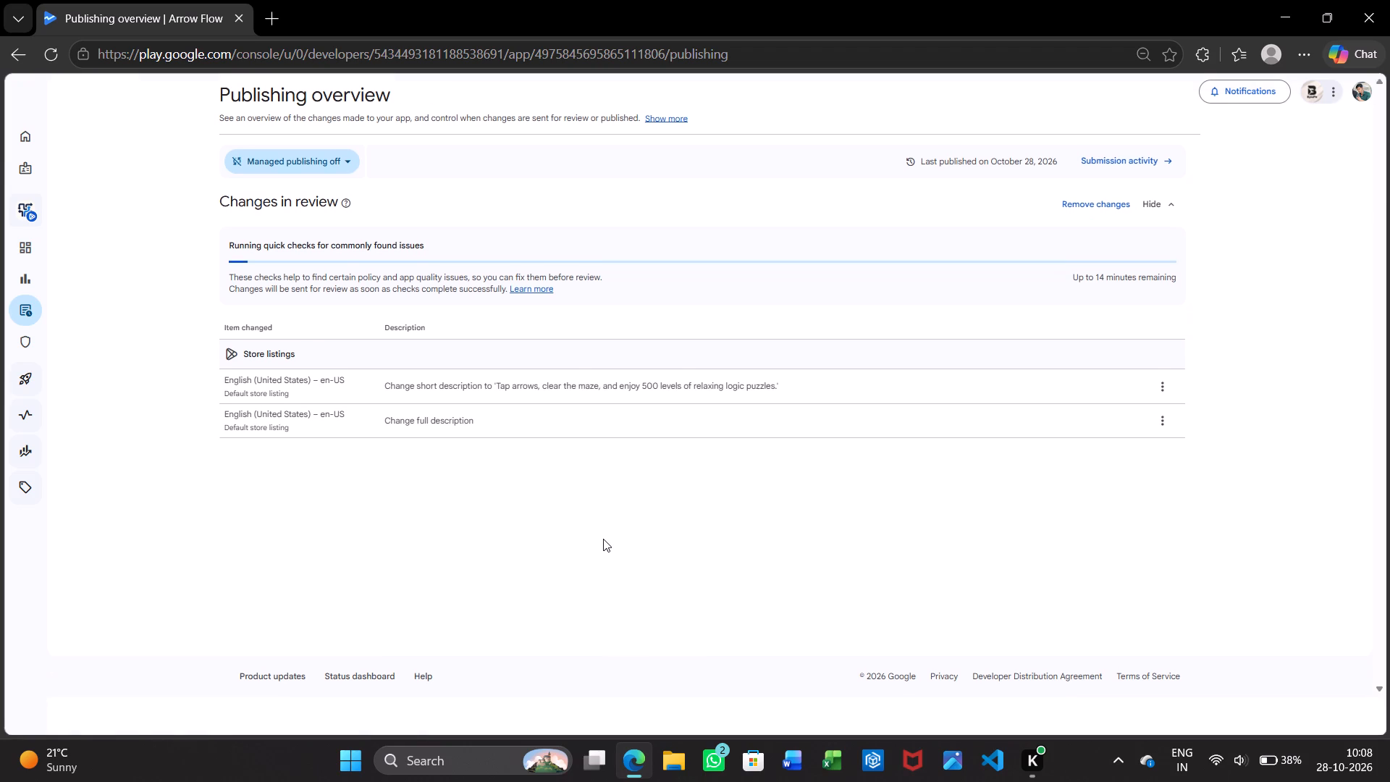
scroll(603, 539, up, 1)
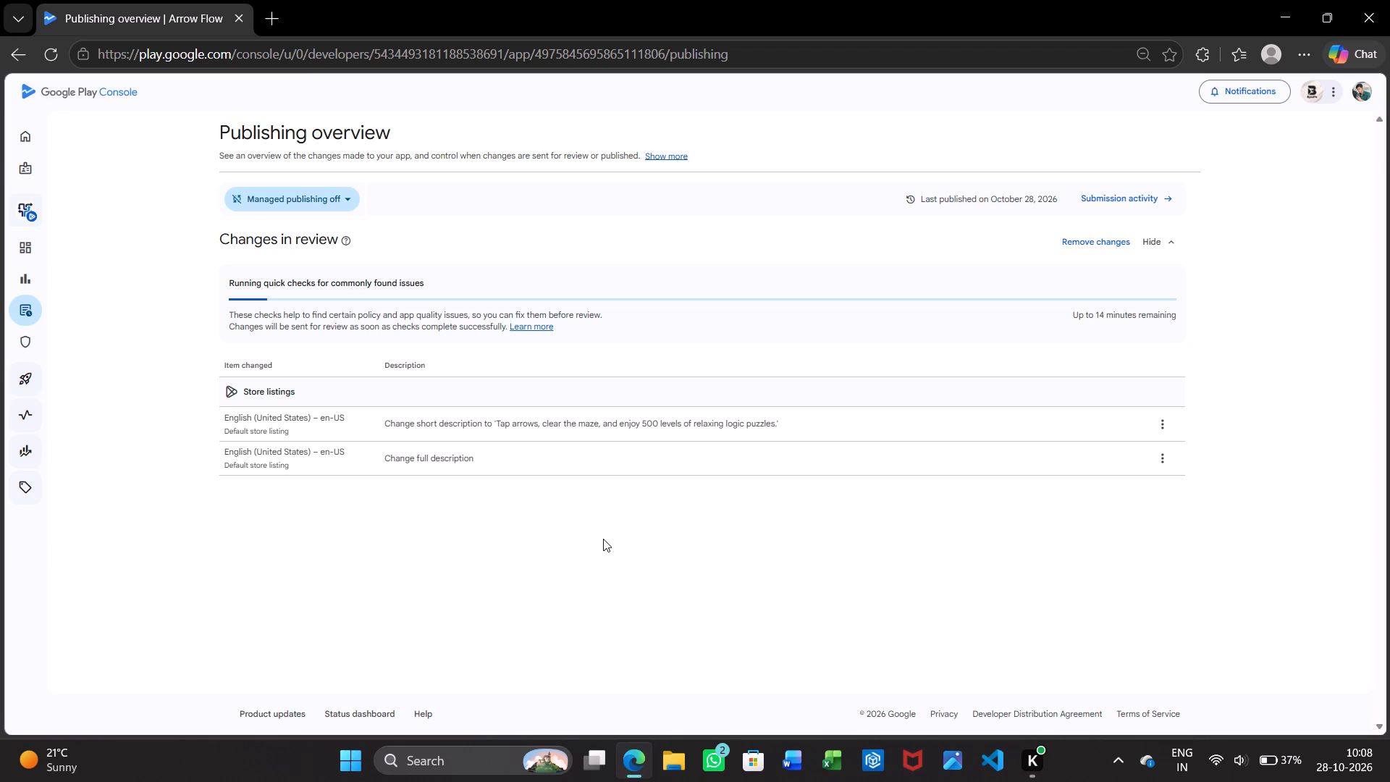
scroll(603, 539, down, 1)
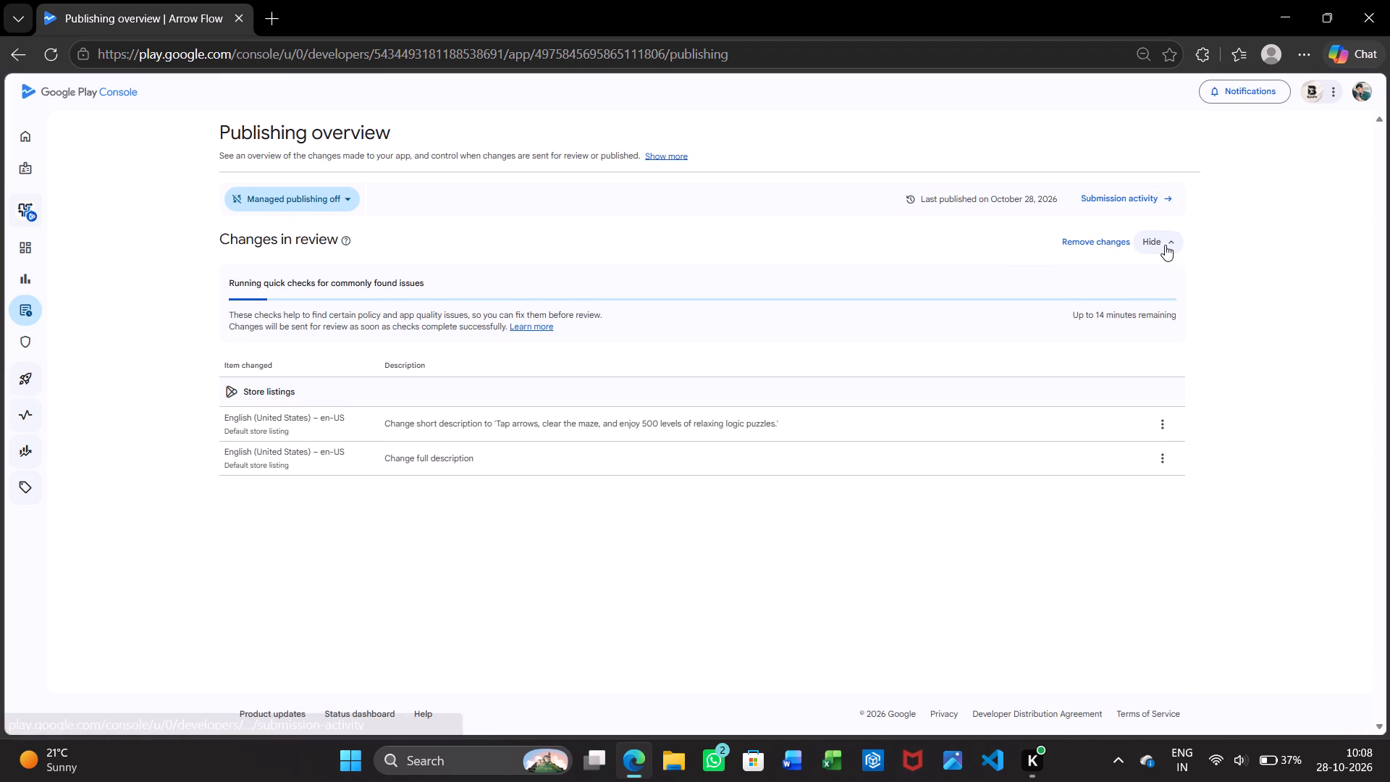
click(1161, 188)
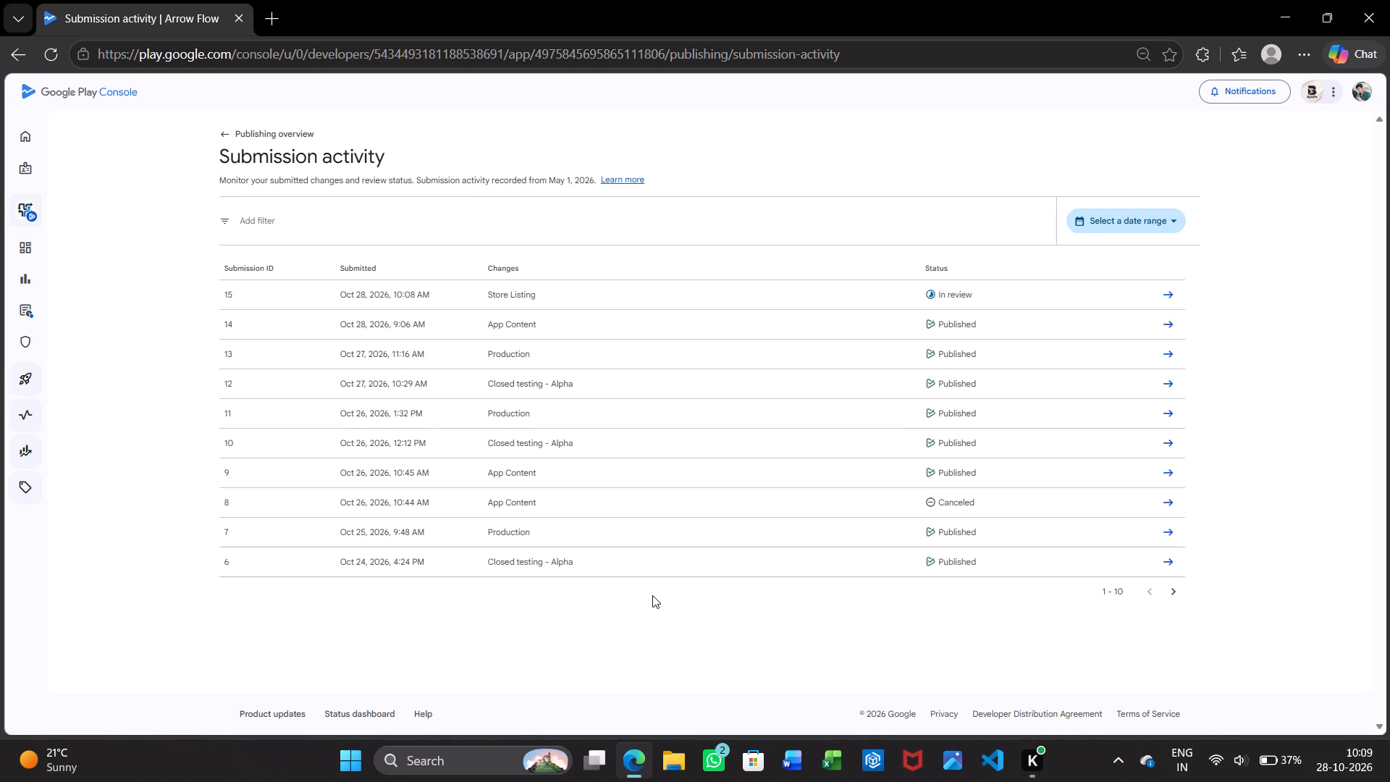
scroll(652, 595, right, 5)
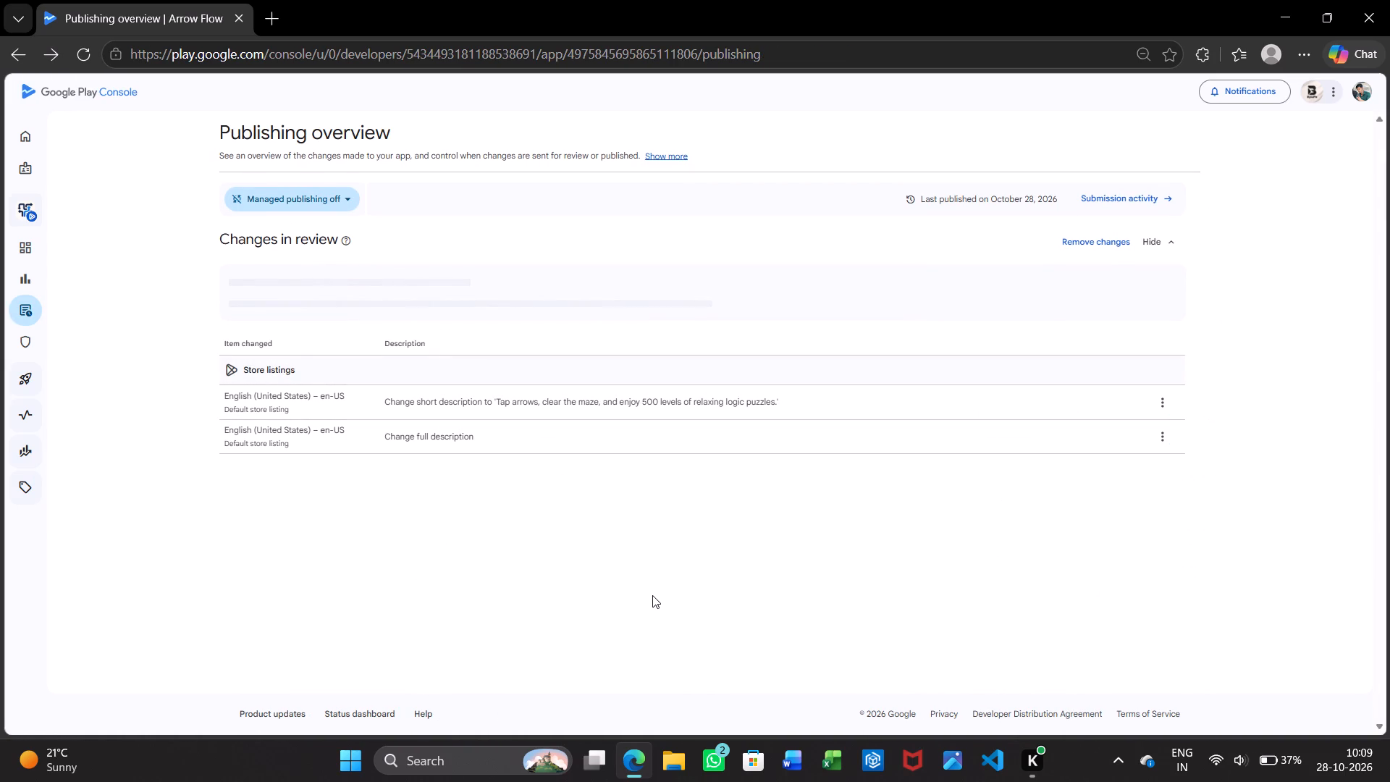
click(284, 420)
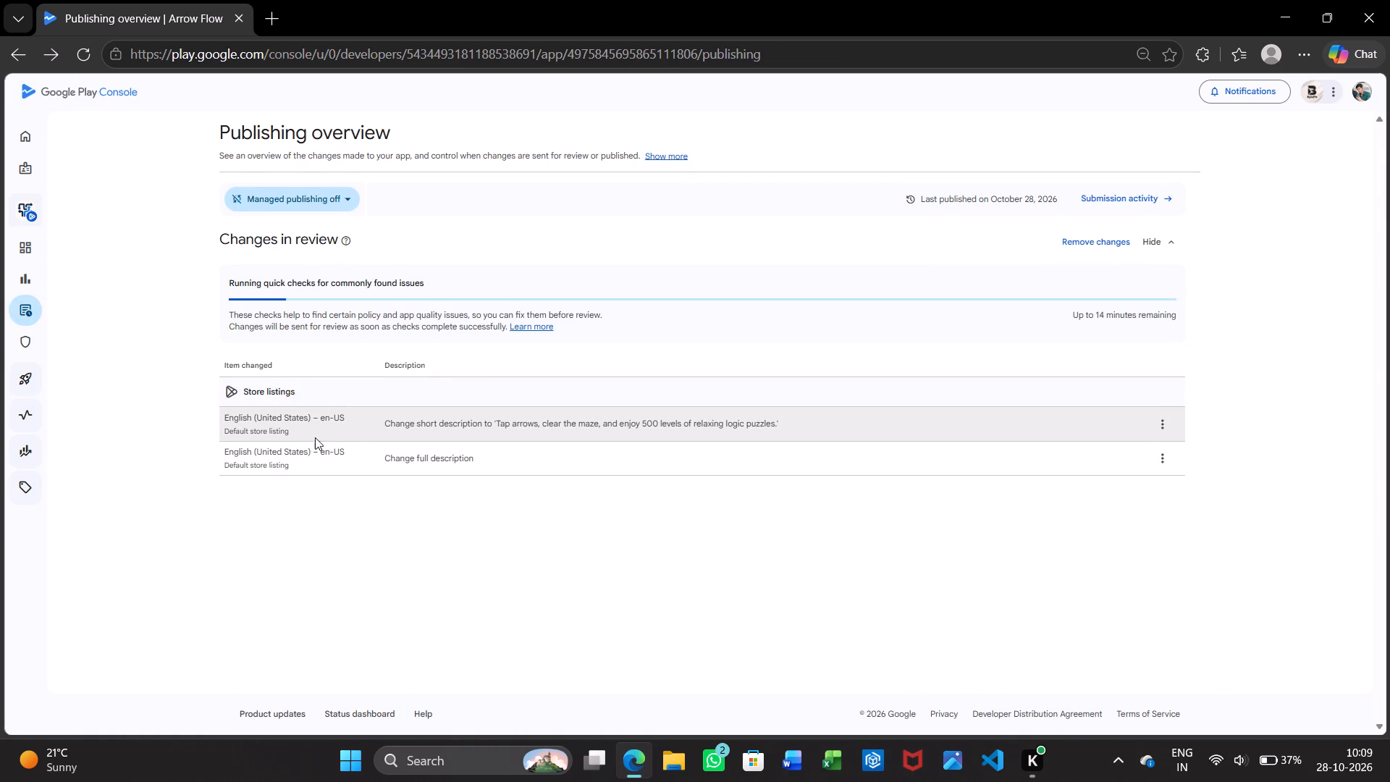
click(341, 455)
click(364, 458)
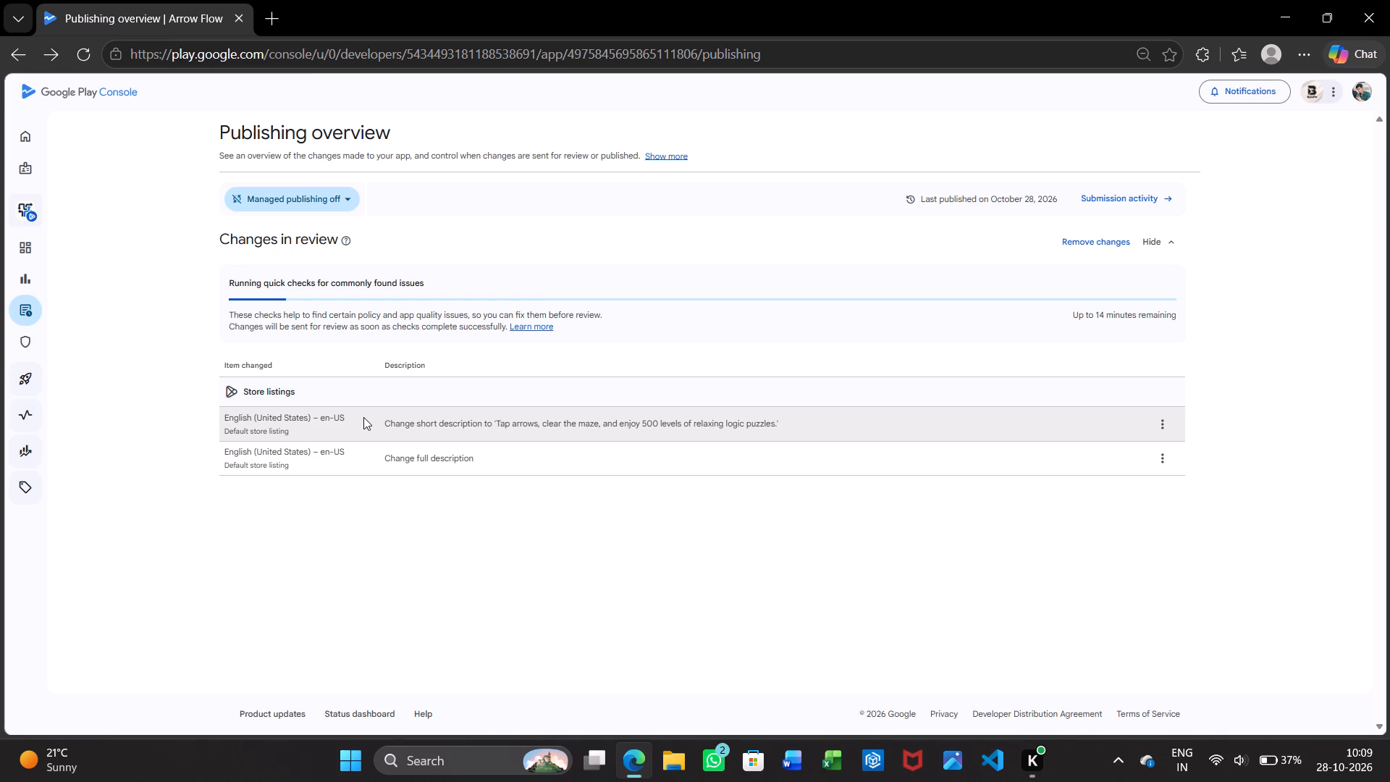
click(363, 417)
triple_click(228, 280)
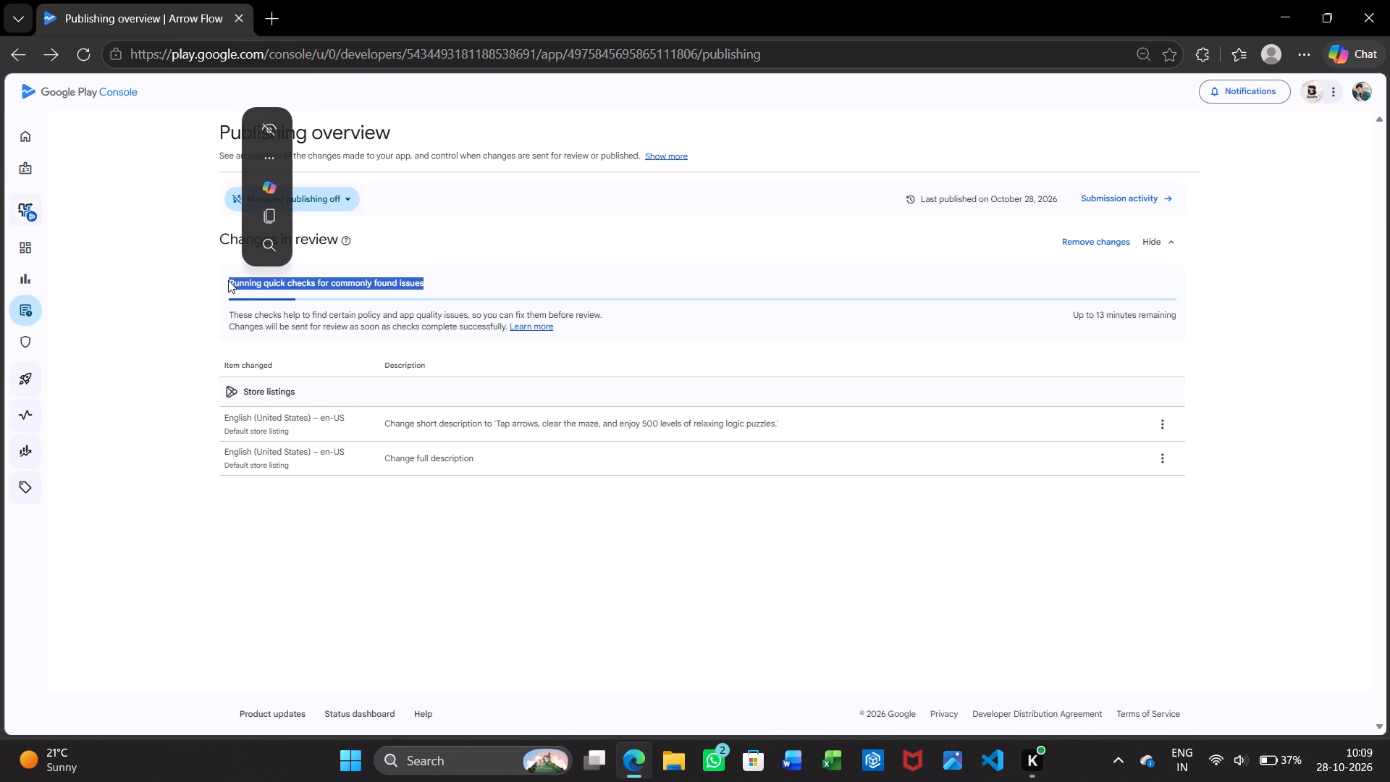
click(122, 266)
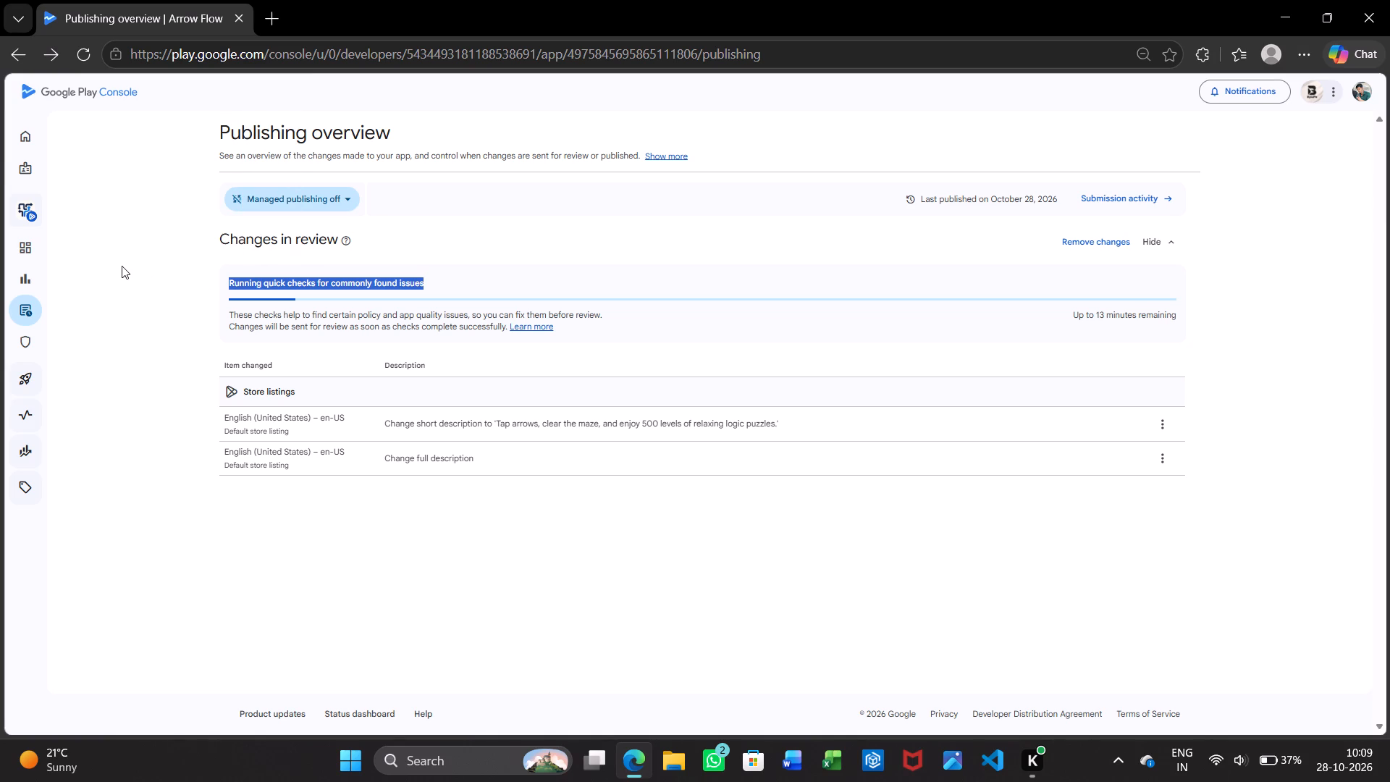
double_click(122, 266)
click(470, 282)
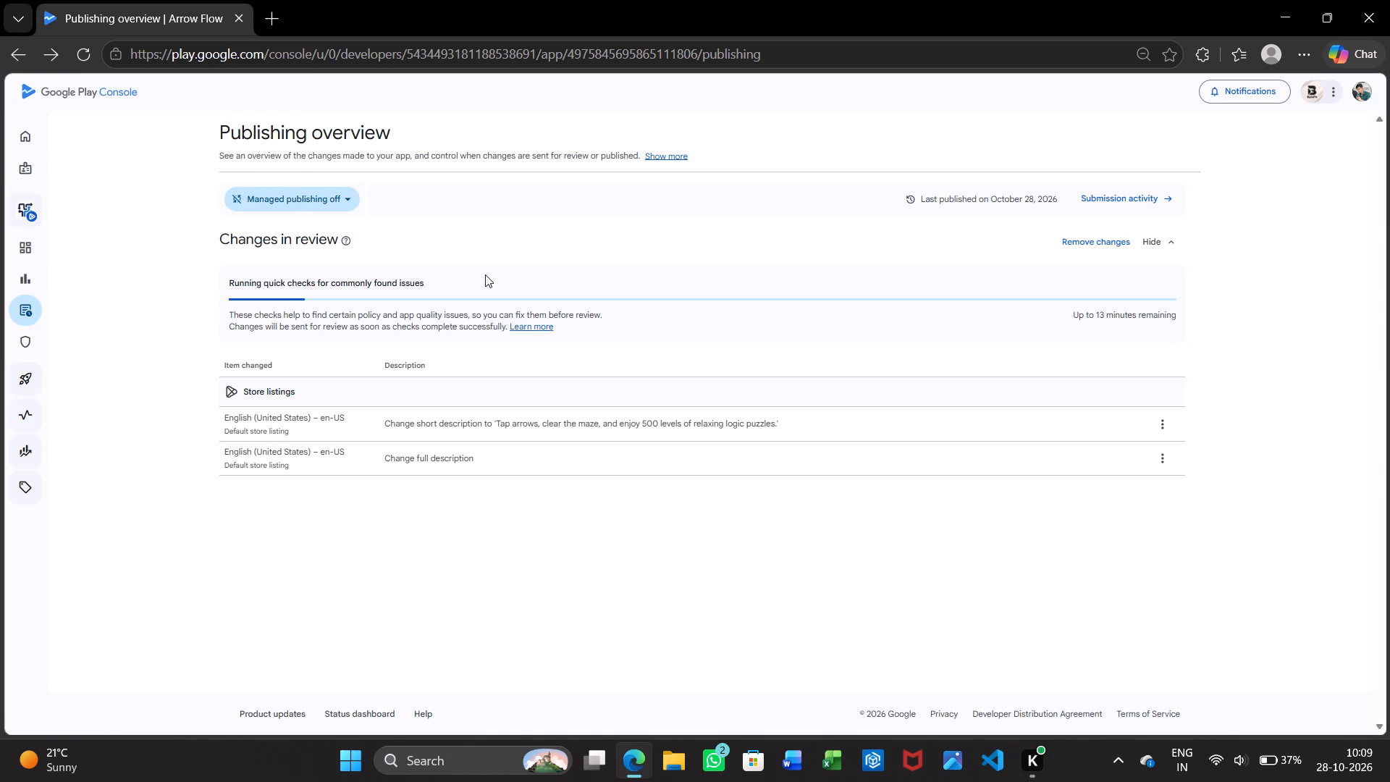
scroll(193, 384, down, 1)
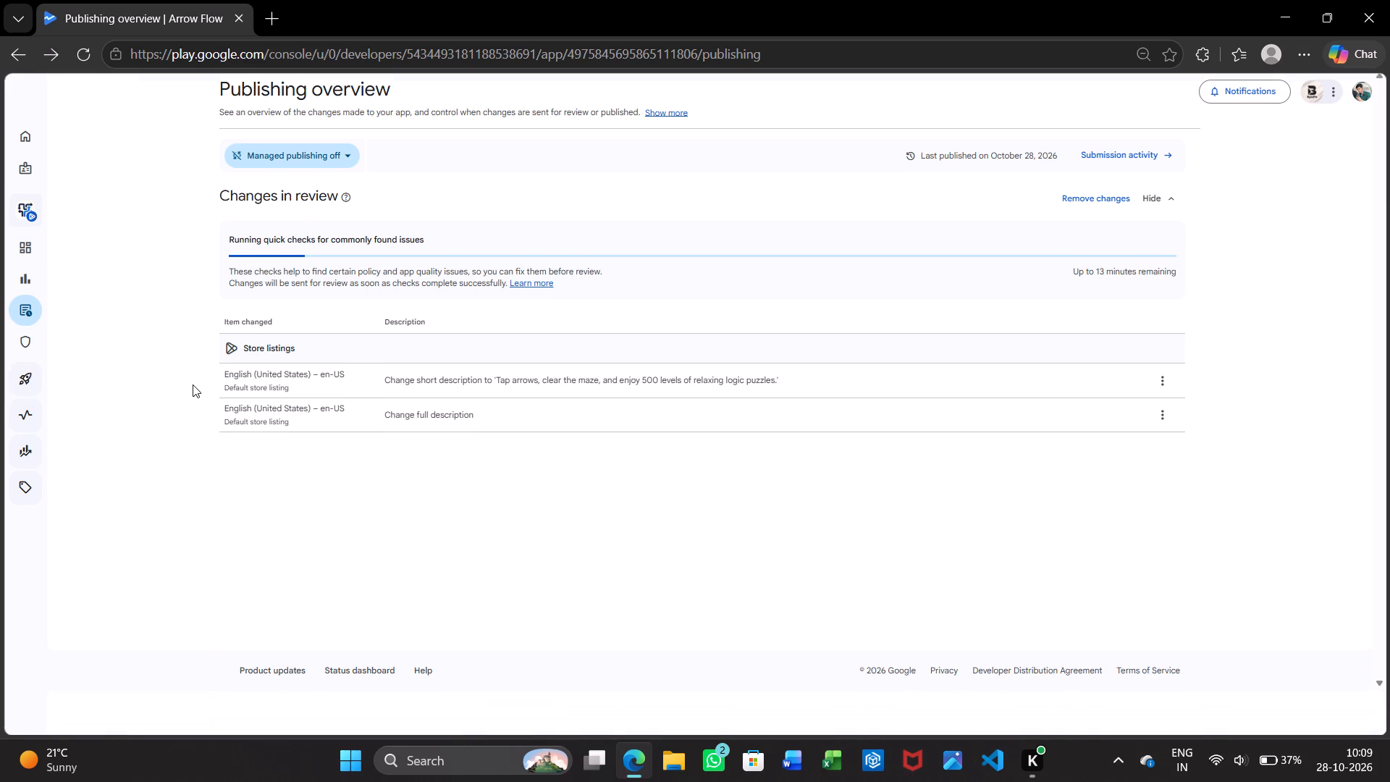
Open Arrow Flow's ratings report from the app dashboard and examine the rating overview, rating charts and ratings breakdown.
click(69, 238)
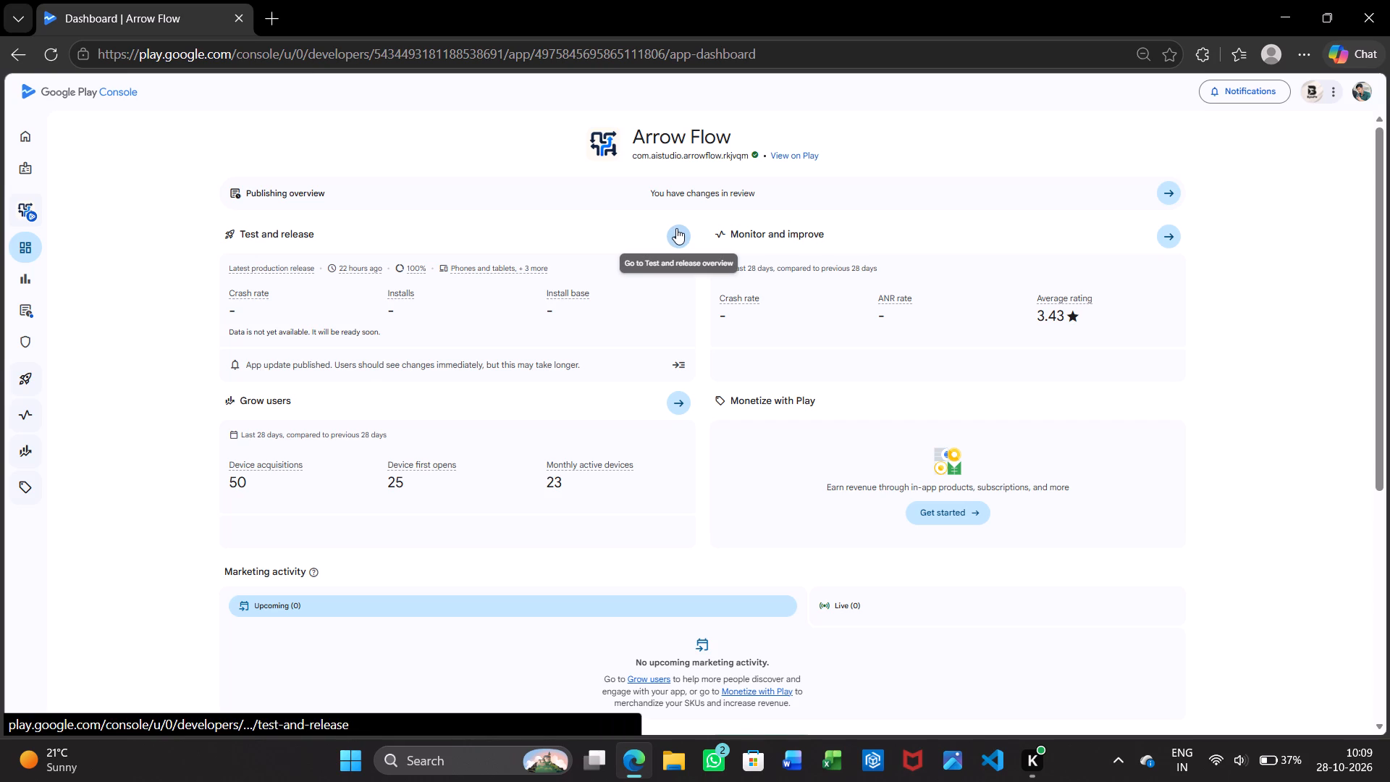
click(1062, 309)
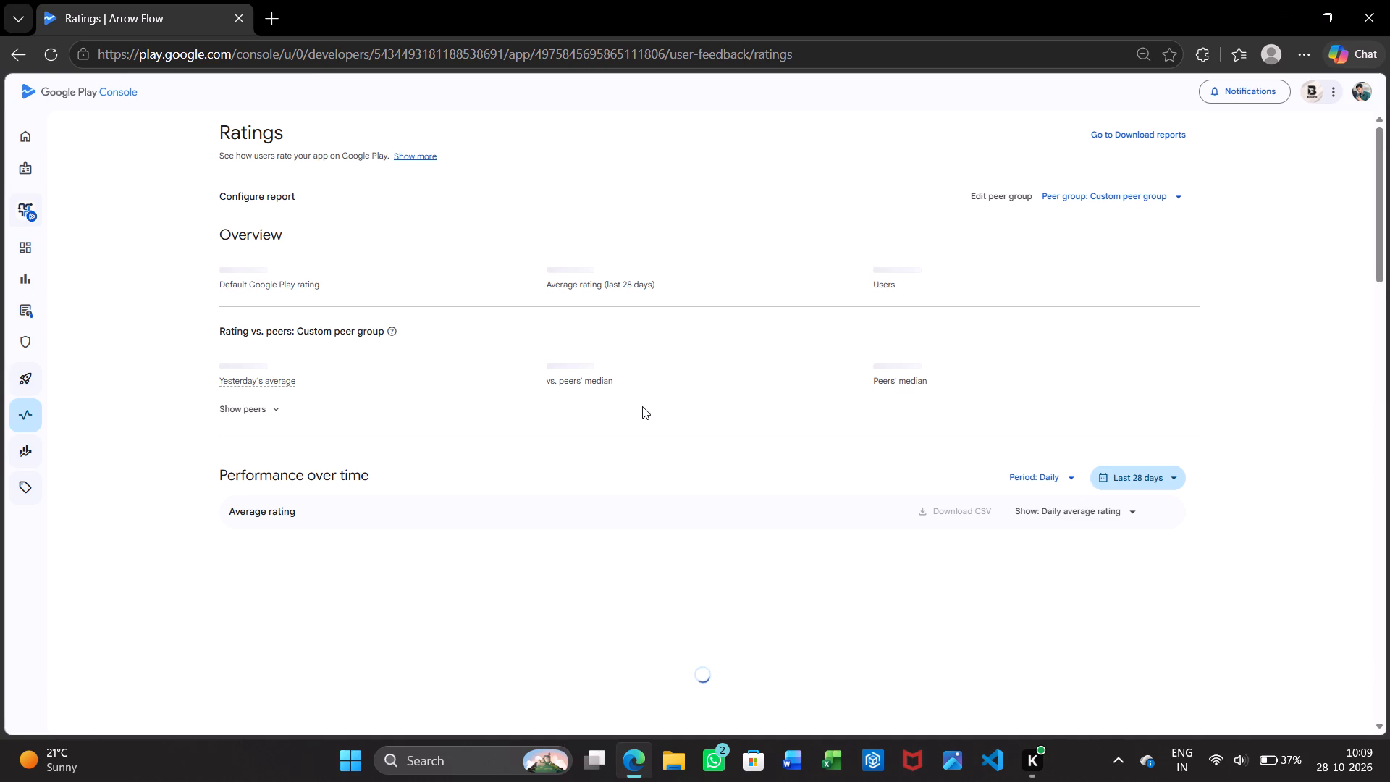
scroll(642, 406, down, 1)
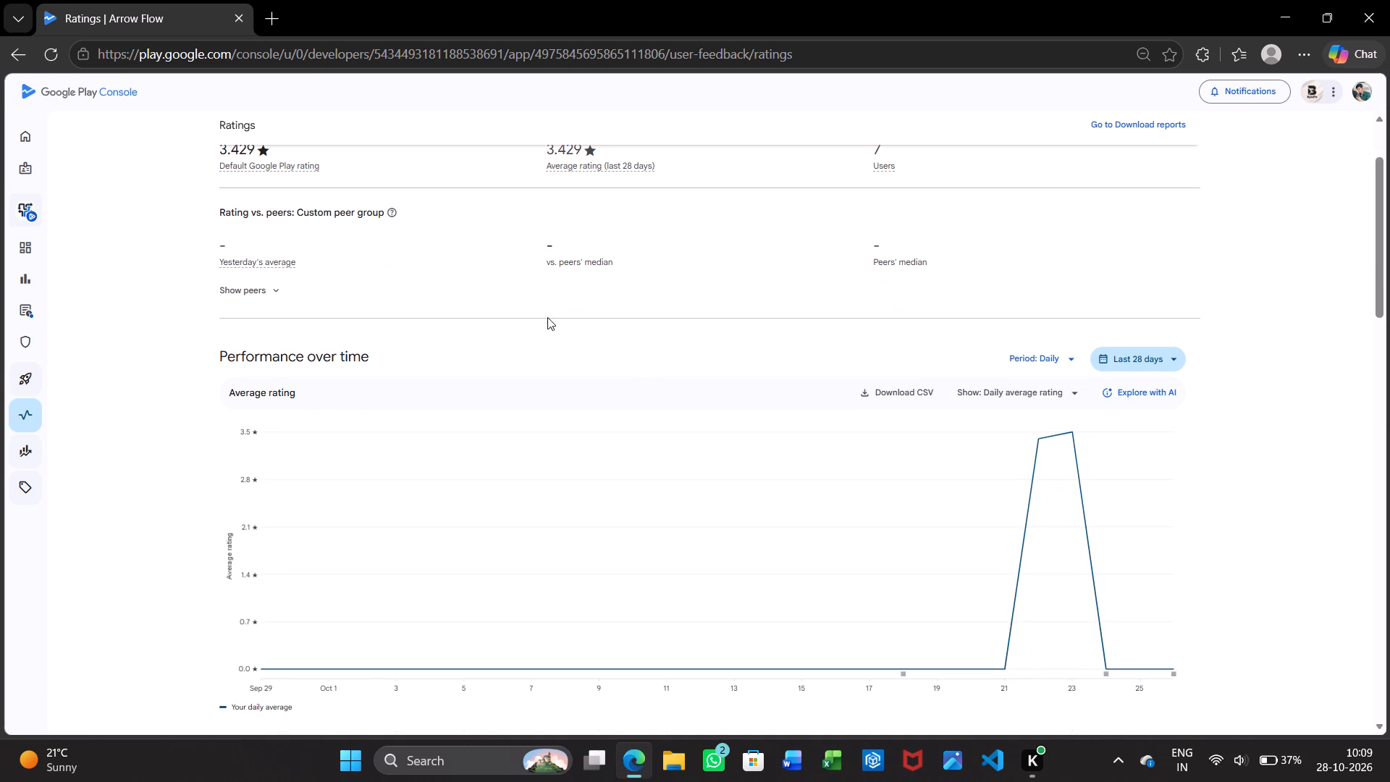
scroll(564, 368, up, 1)
scroll(564, 368, down, 3)
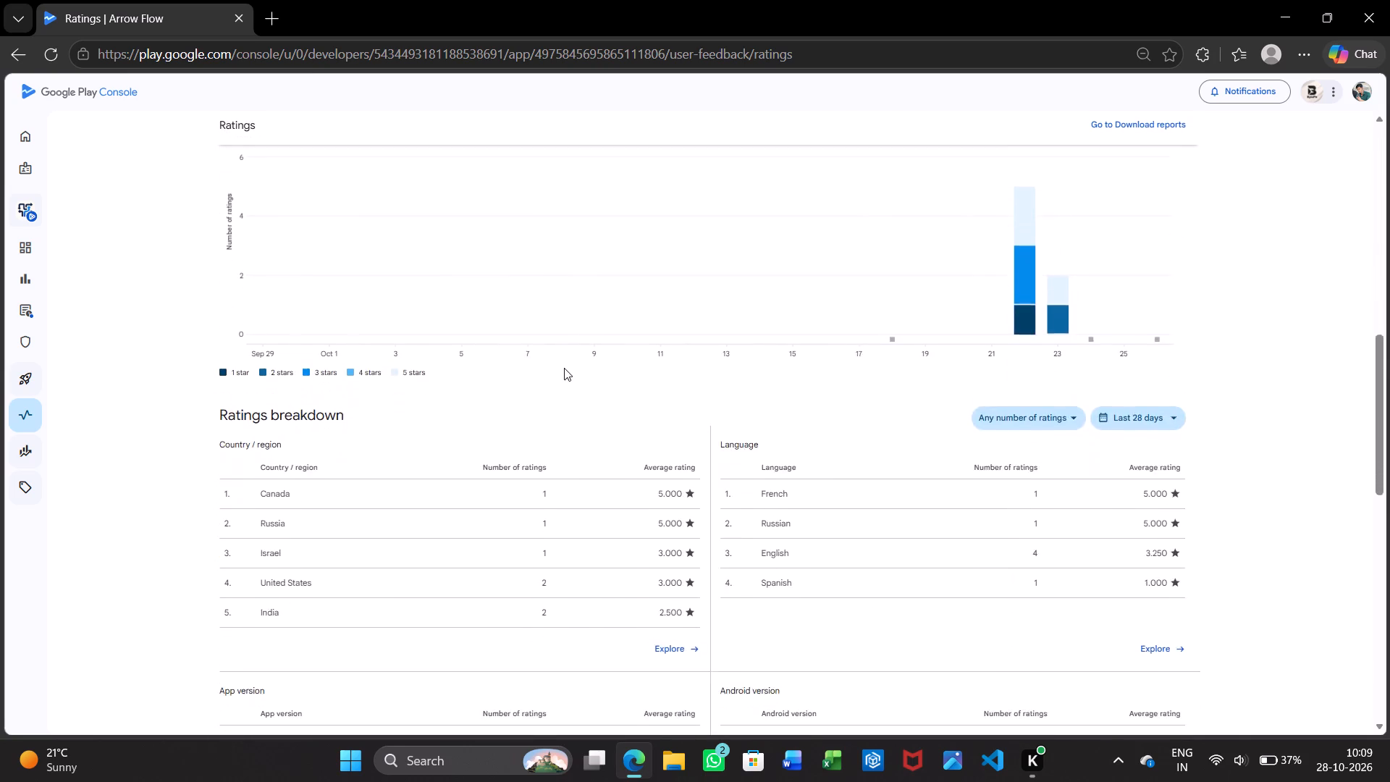
scroll(564, 368, down, 1)
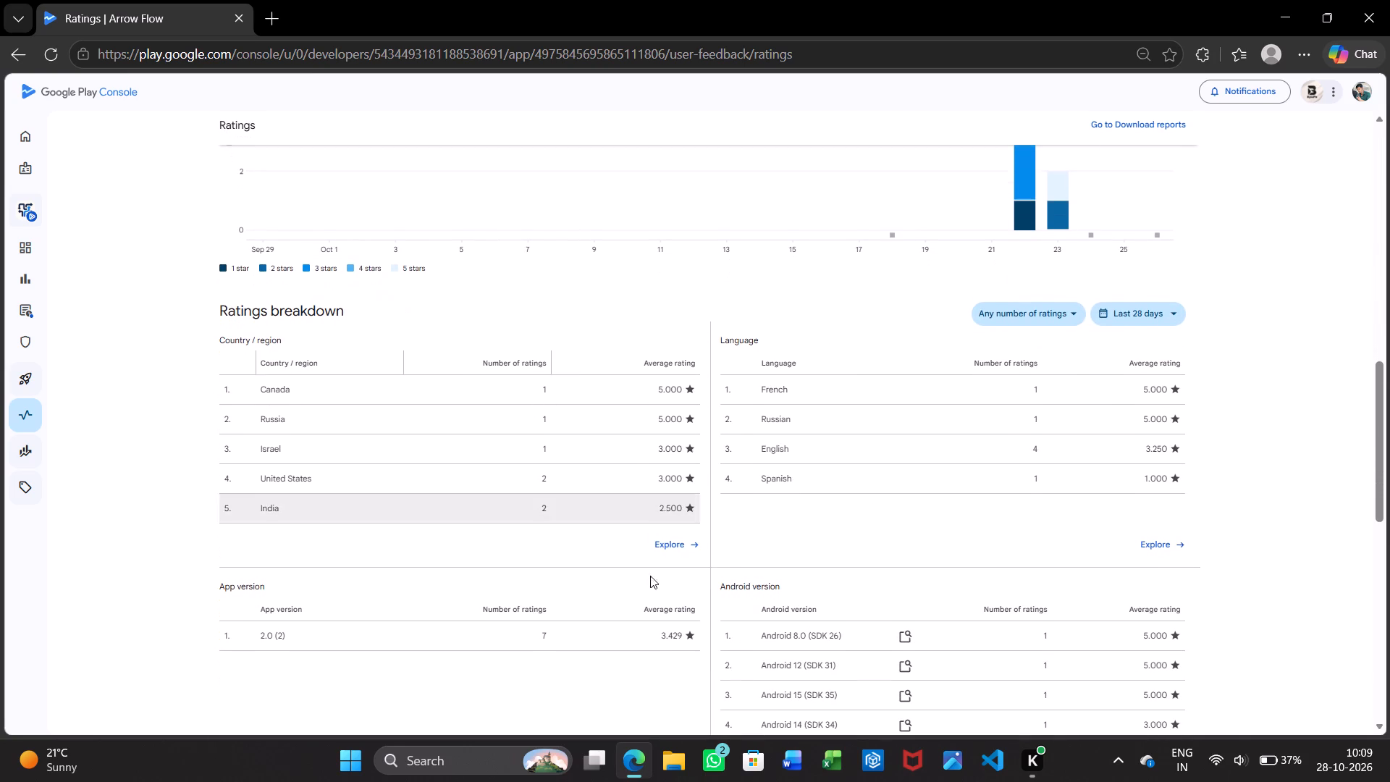
Explore the country/region ratings breakdown, examine its summary and details, and open the view options for India.
click(673, 549)
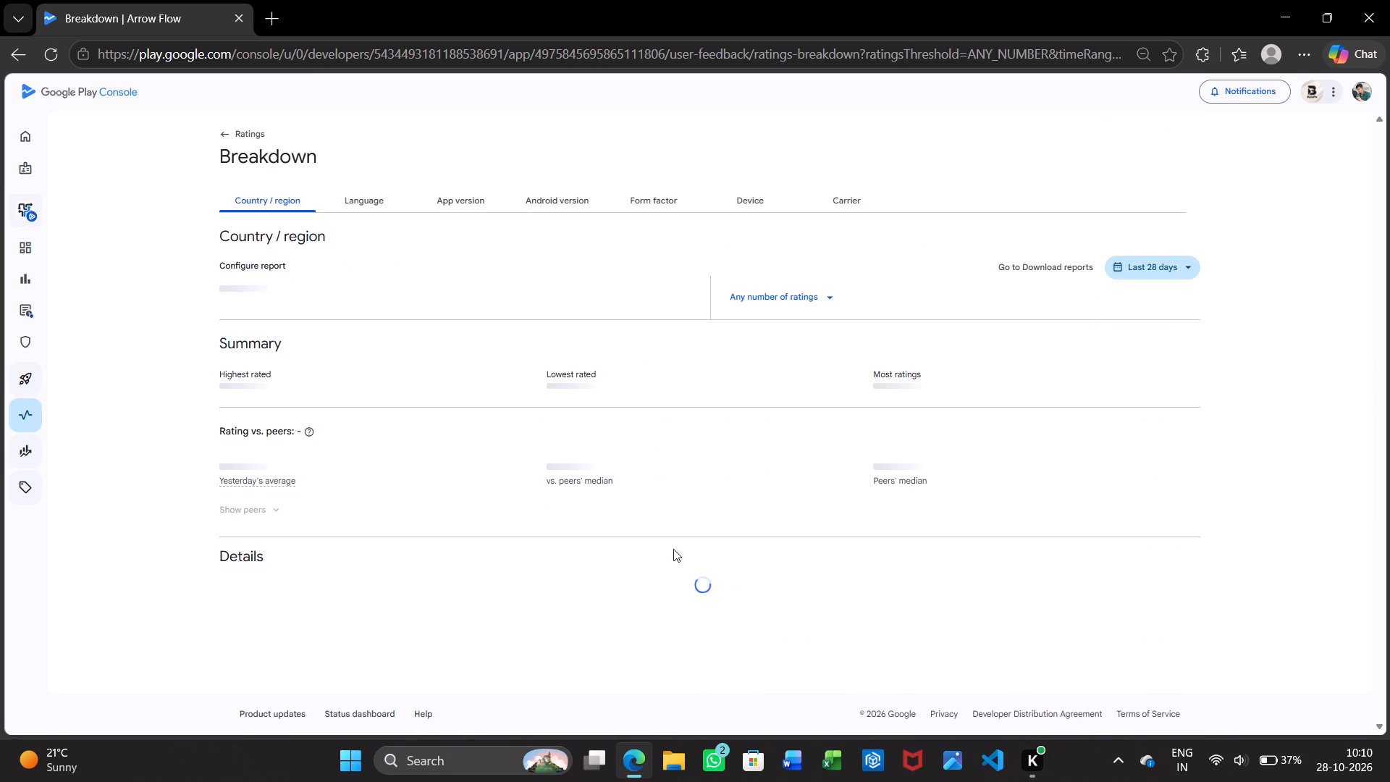
scroll(673, 549, down, 1)
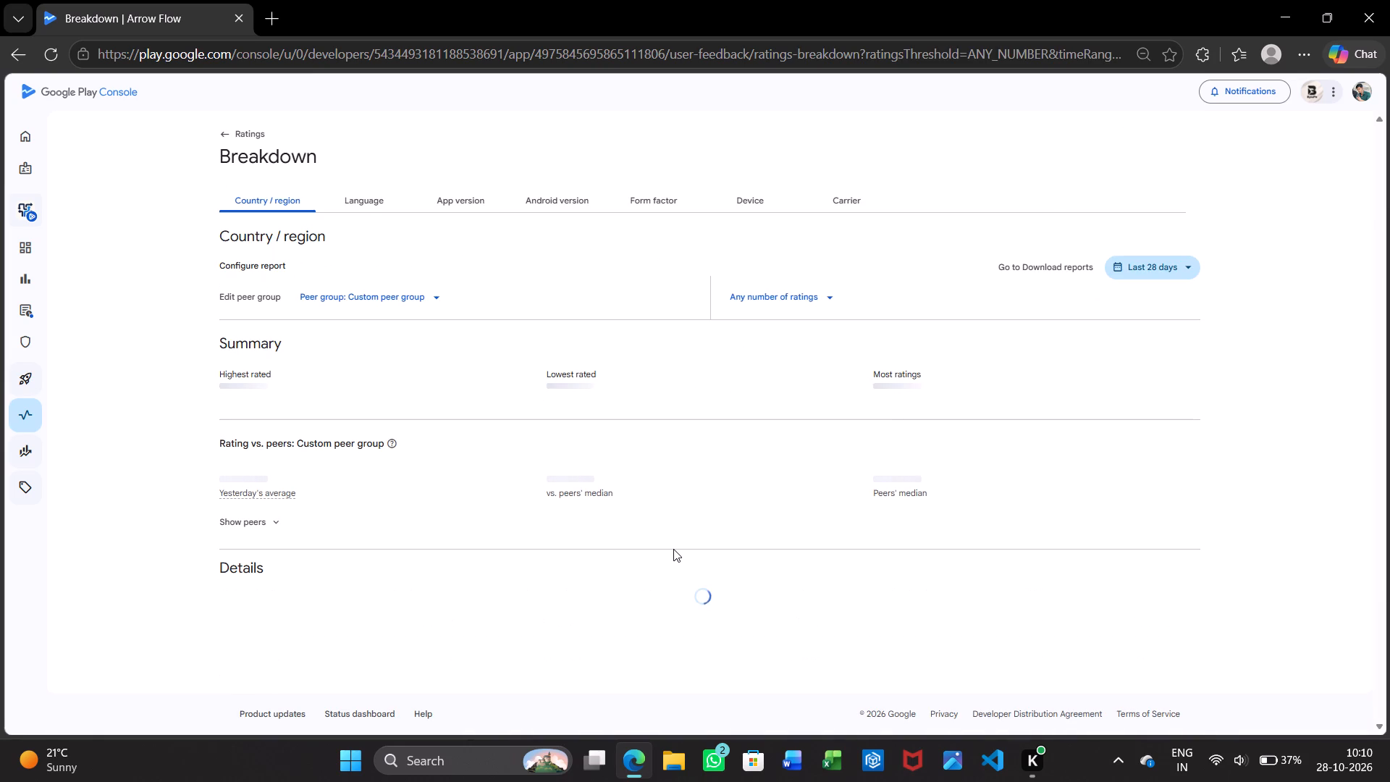
scroll(673, 549, up, 1)
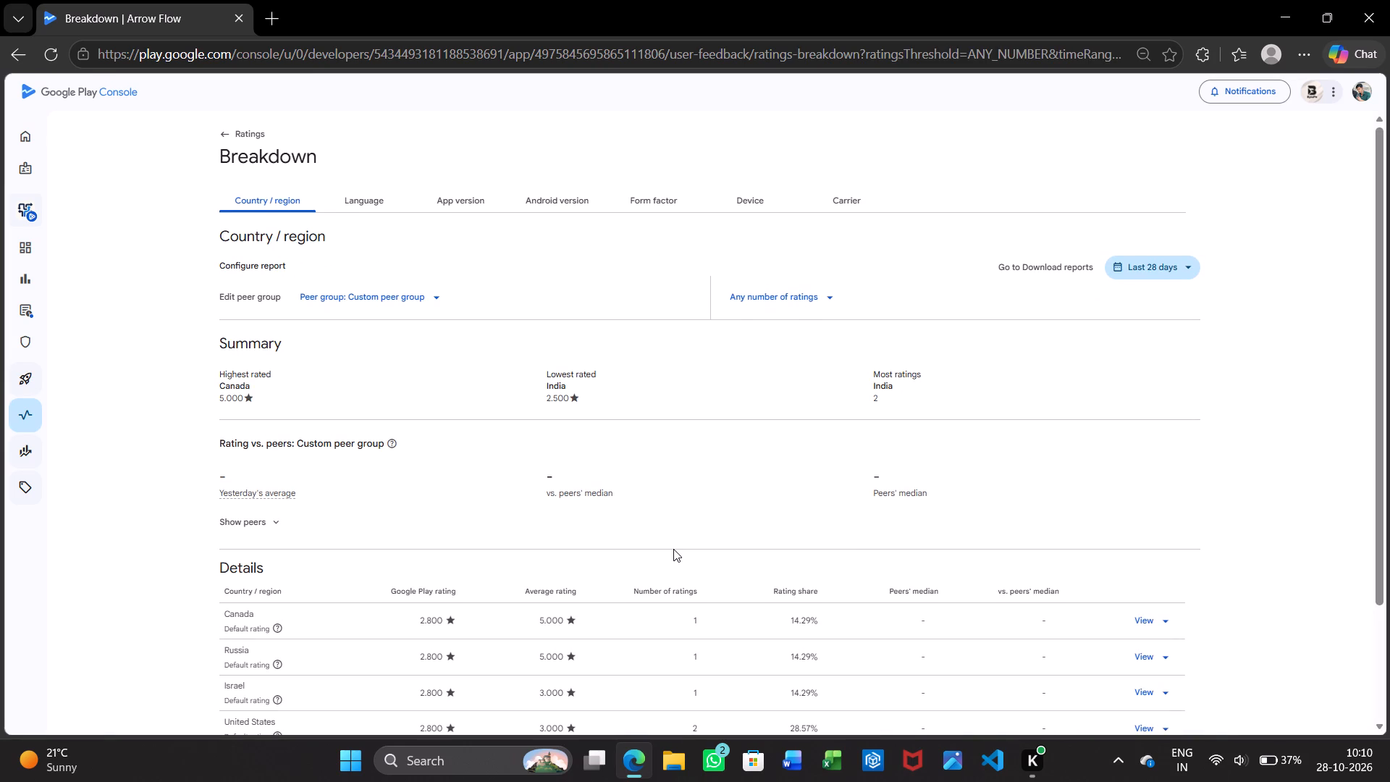
scroll(673, 549, down, 1)
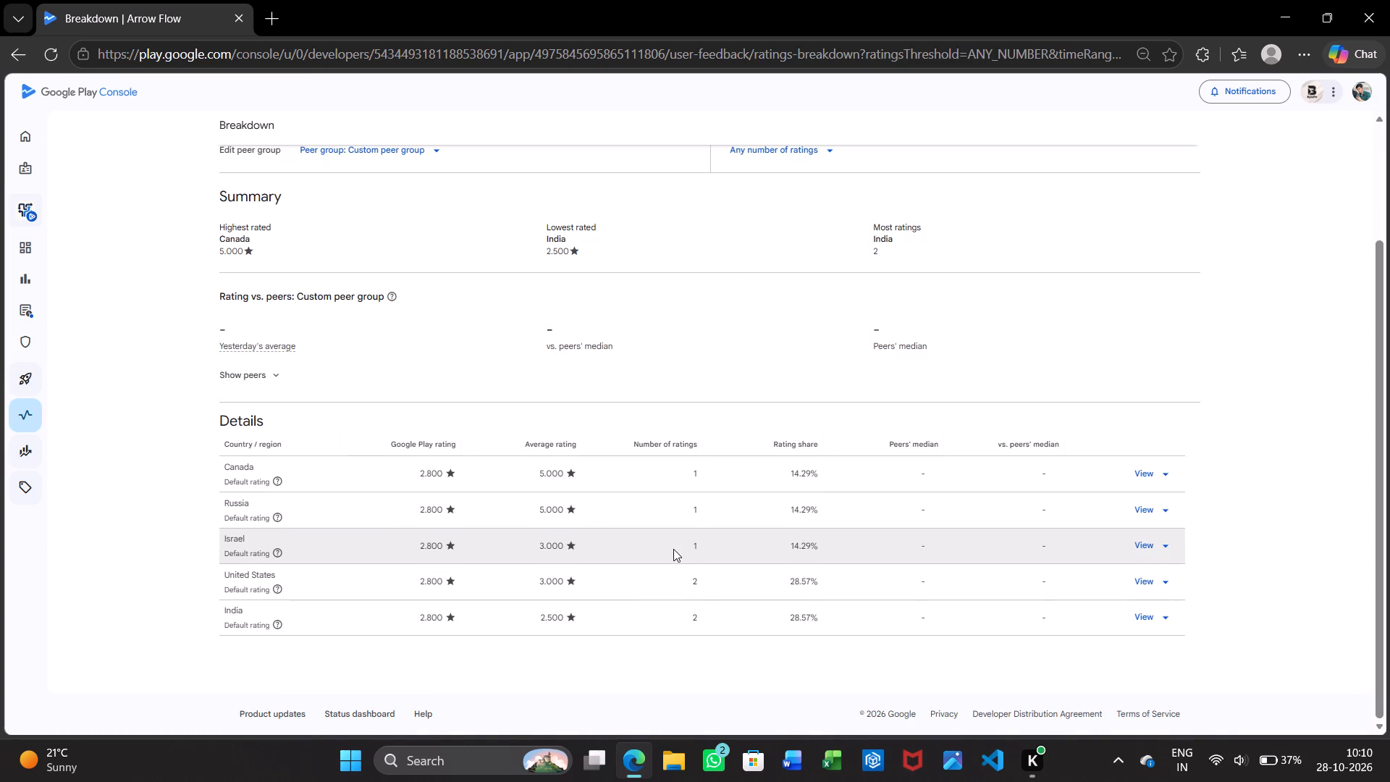
scroll(673, 549, down, 1)
click(1161, 618)
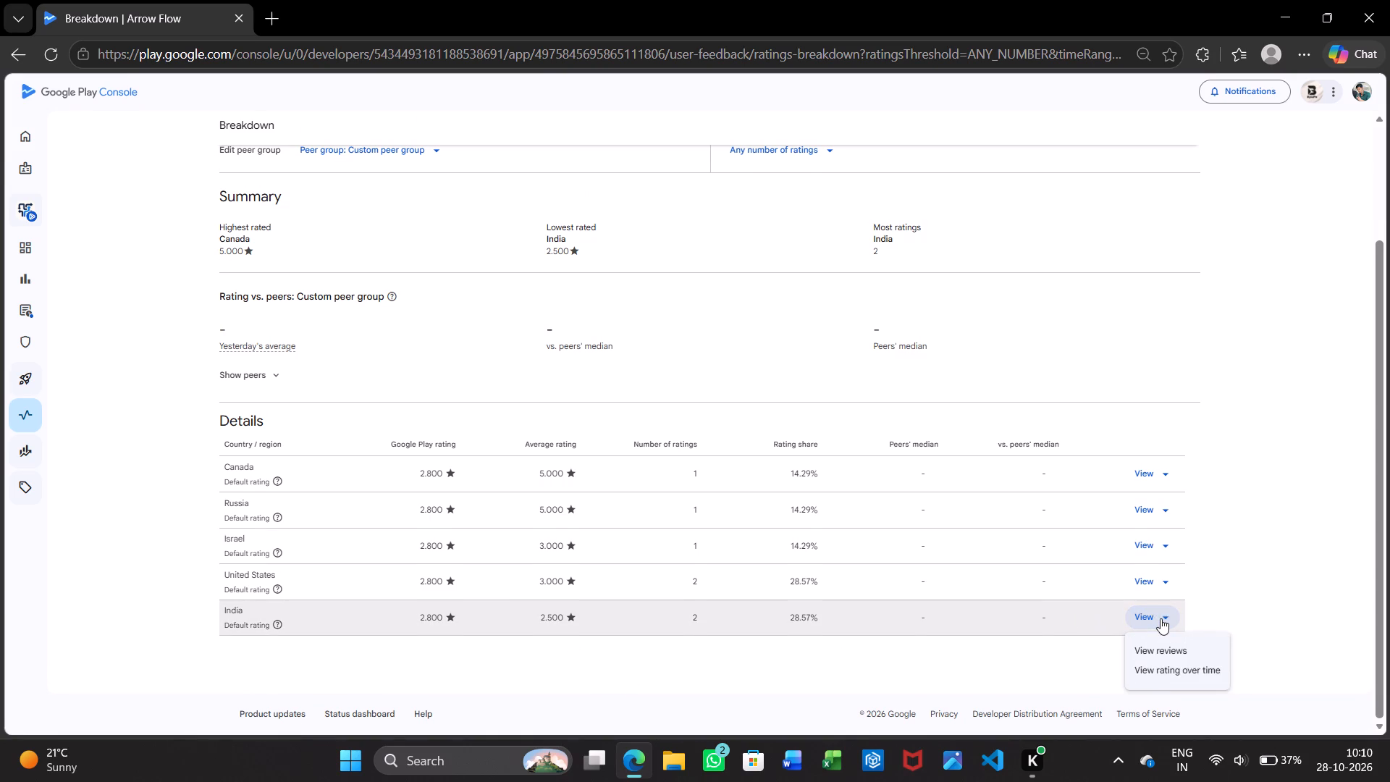
scroll(1161, 618, down, 1)
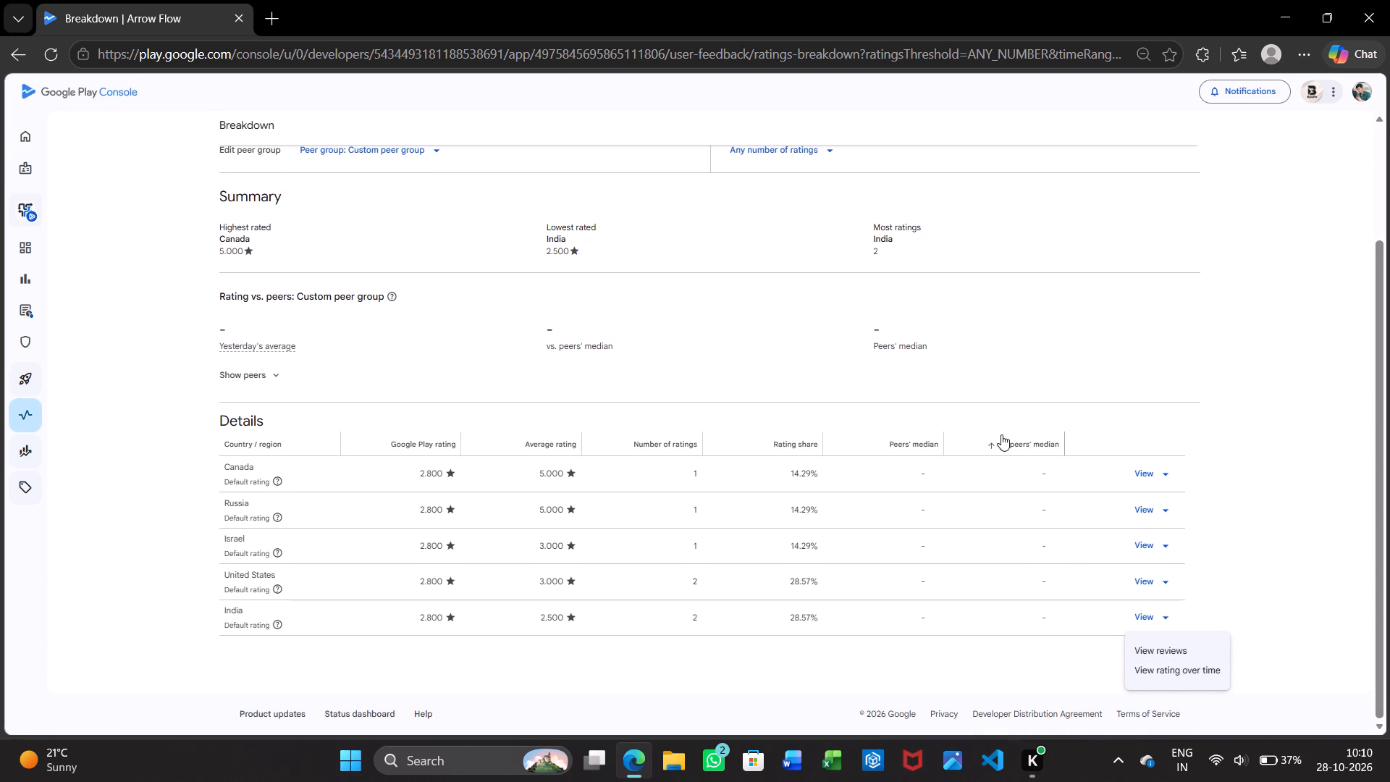
scroll(774, 296, up, 4)
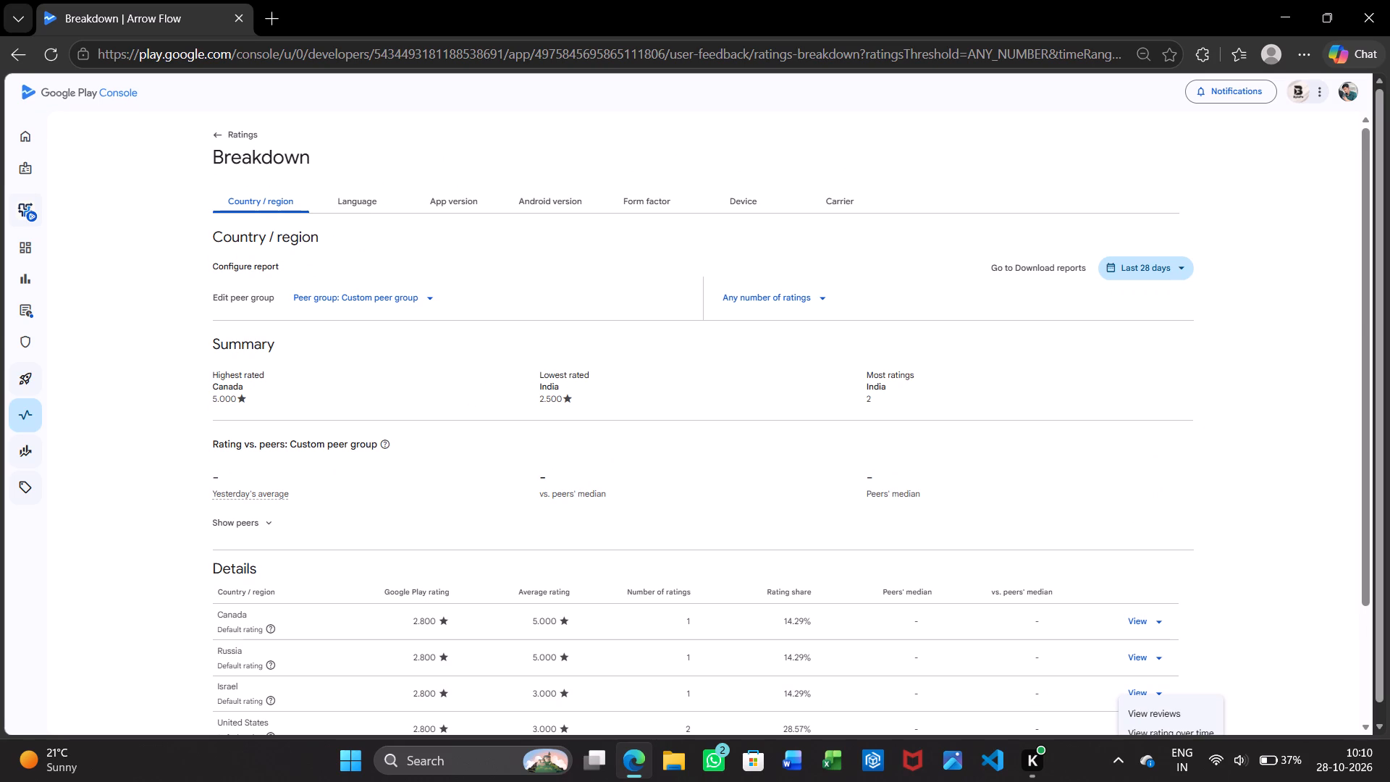
Return from the country/region breakdown to the Ratings report and examine the overview metrics, rating distribution and ratings breakdown.
click(565, 403)
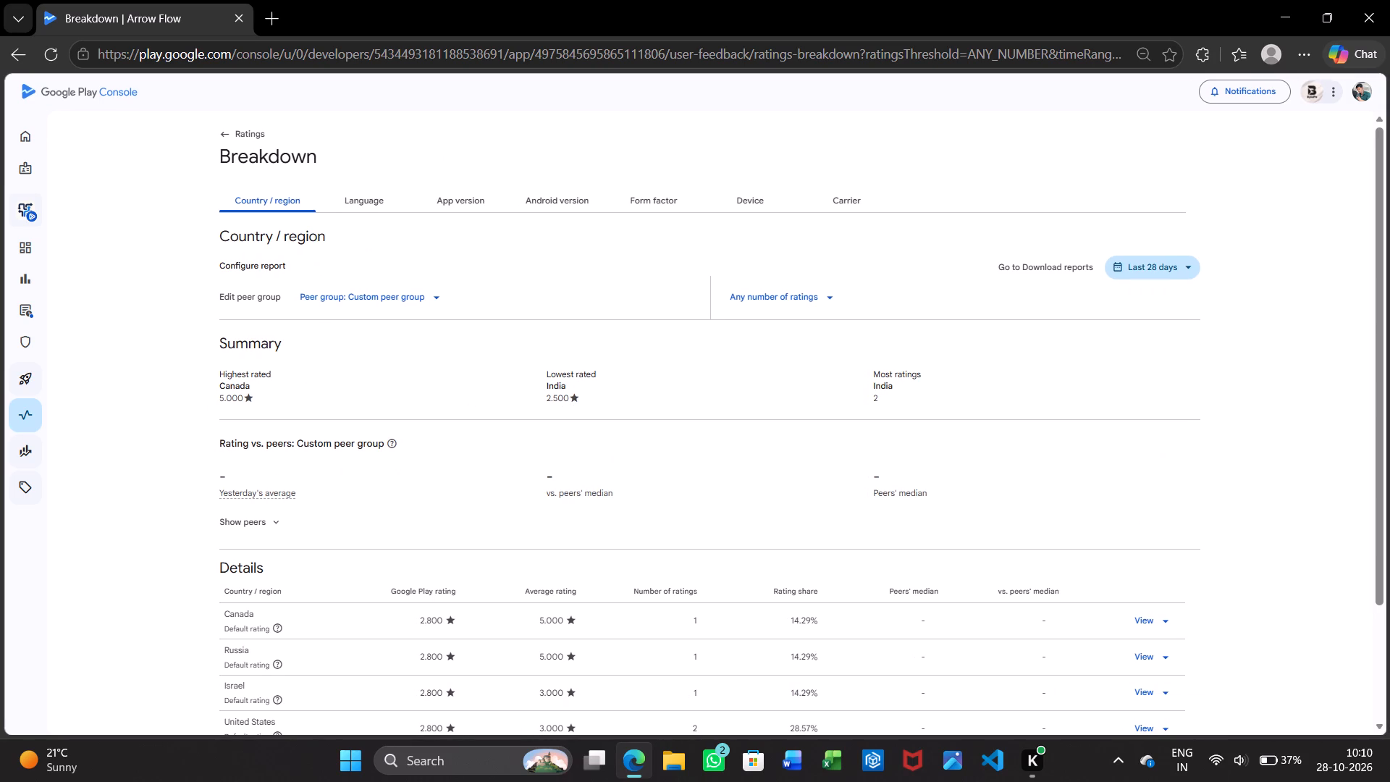
click(250, 395)
scroll(250, 395, right, 7)
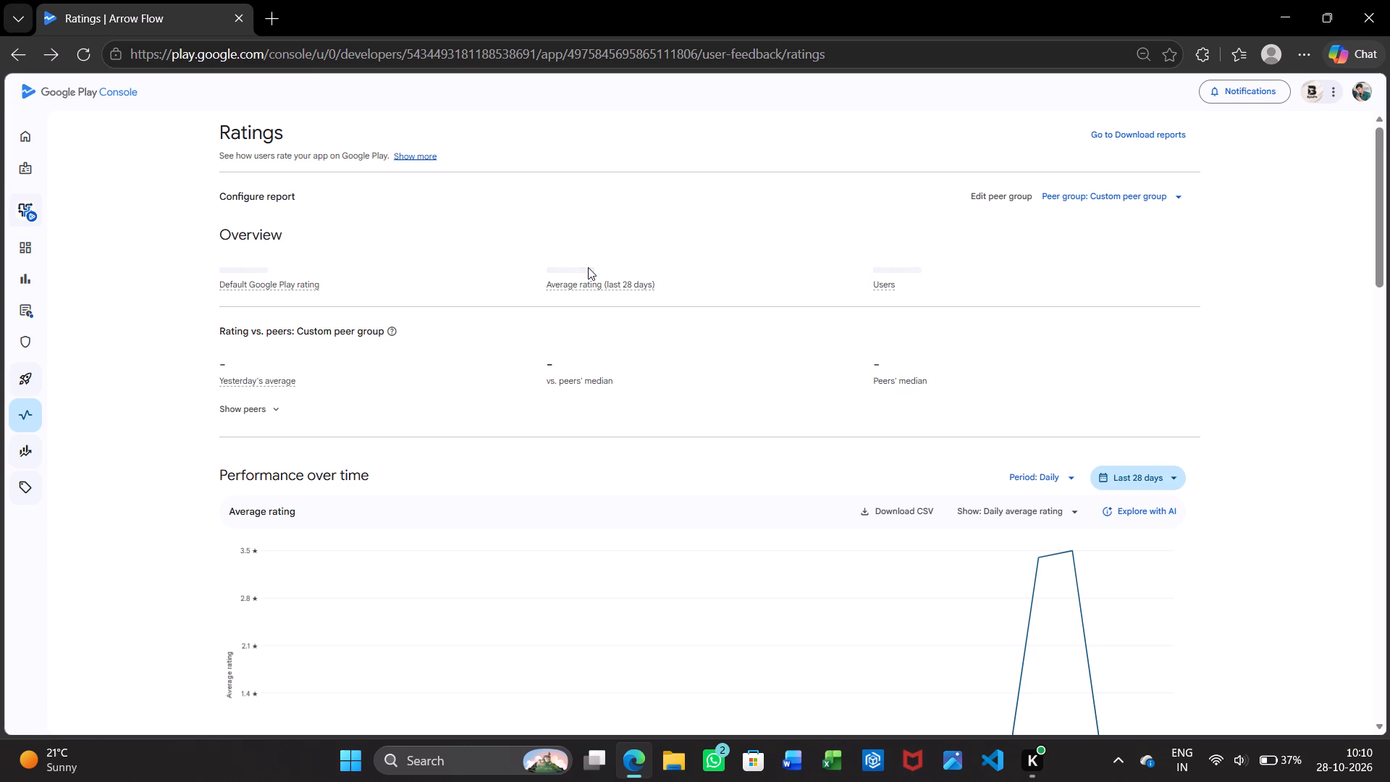
click(579, 264)
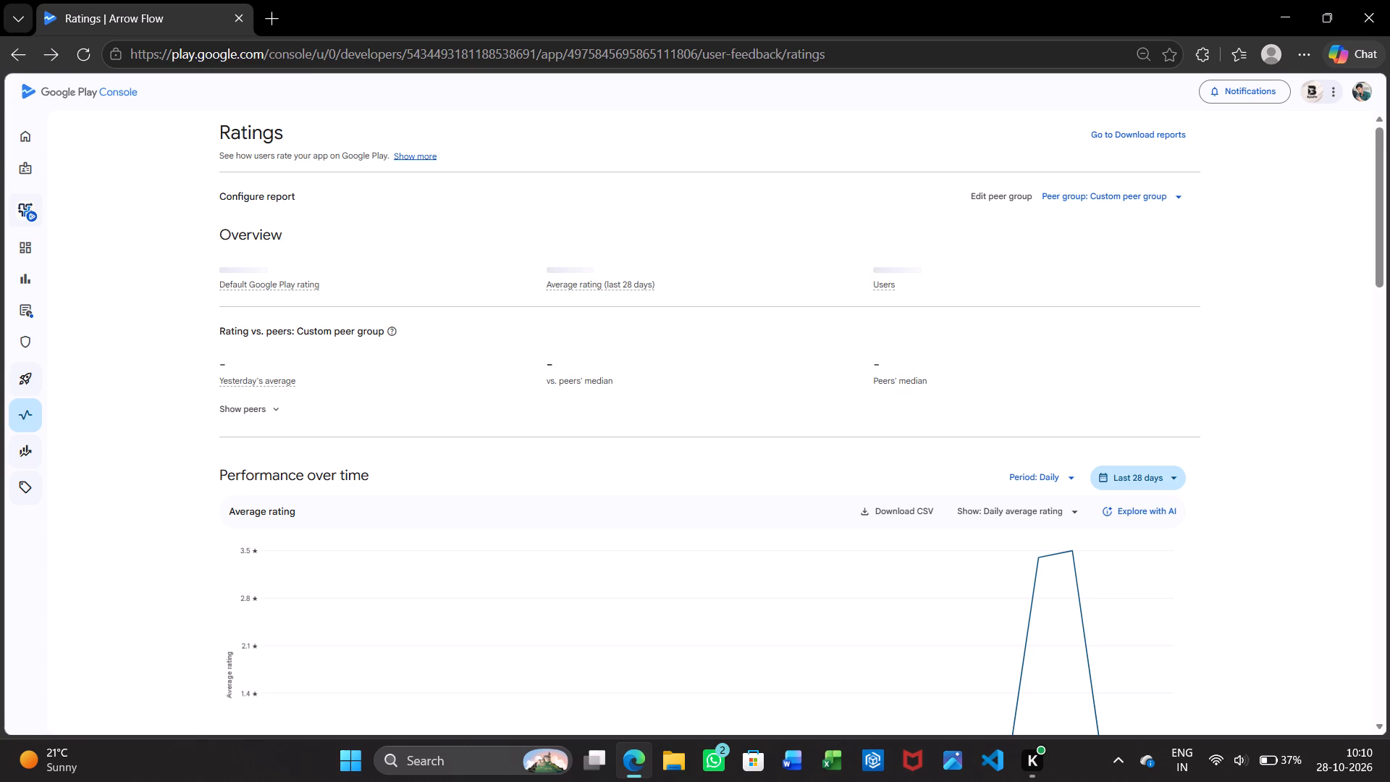
click(602, 283)
drag(302, 287, 240, 280)
click(353, 276)
double_click(271, 267)
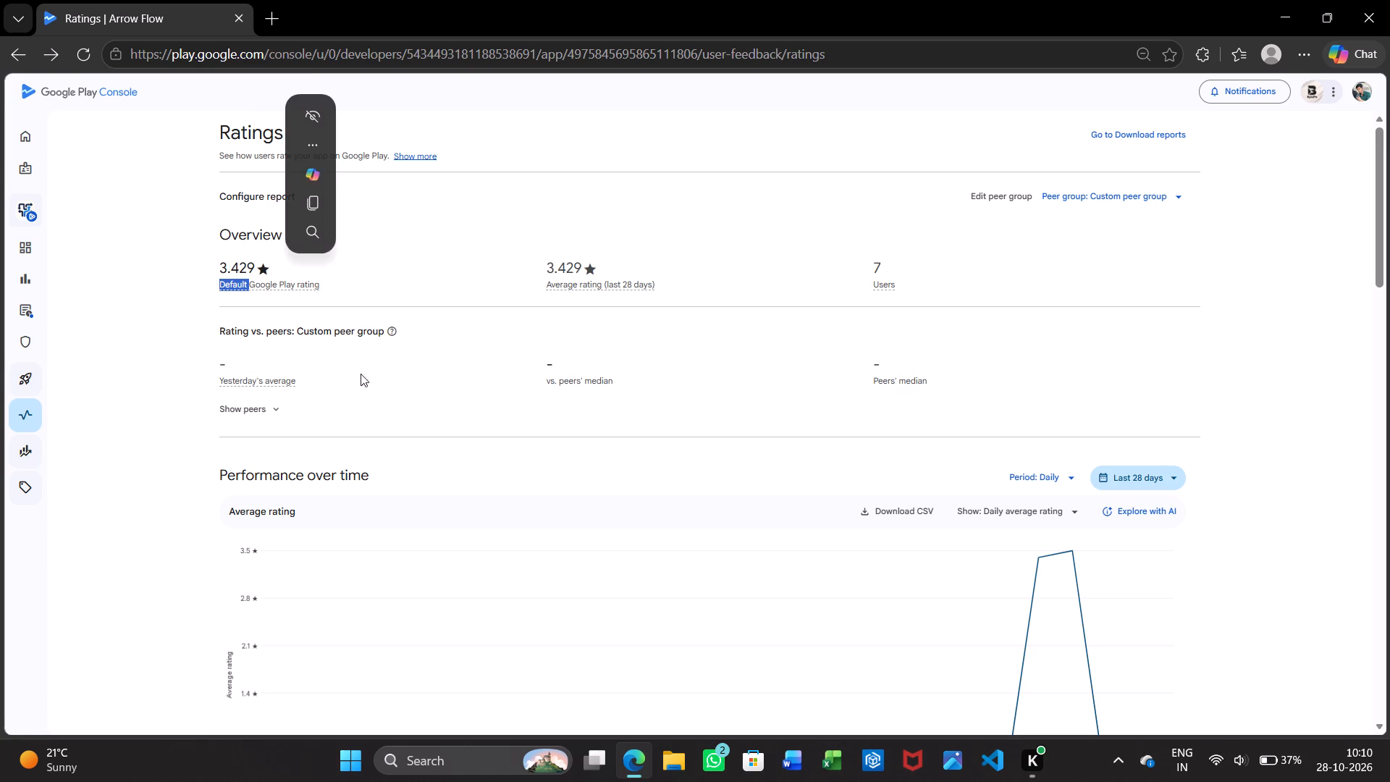
click(417, 392)
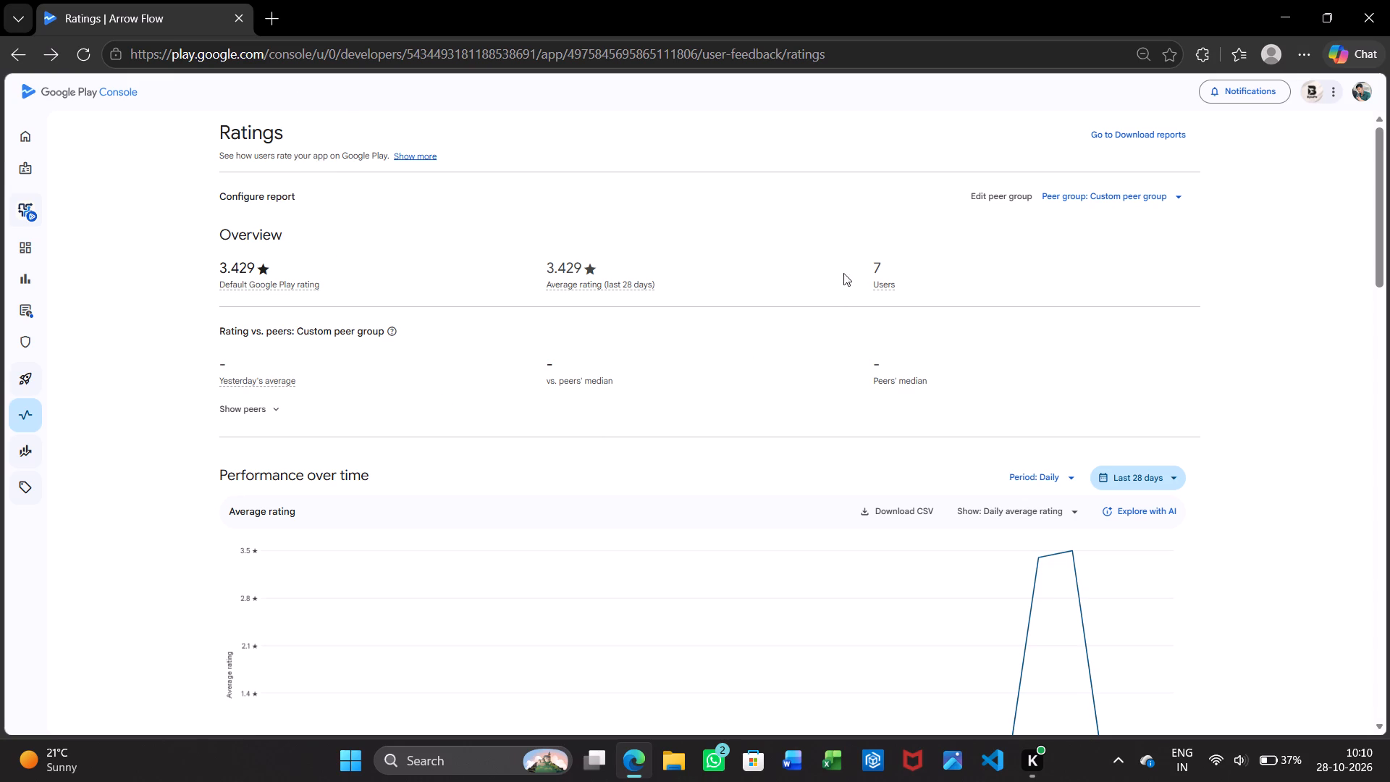
click(885, 285)
click(875, 269)
scroll(762, 439, down, 2)
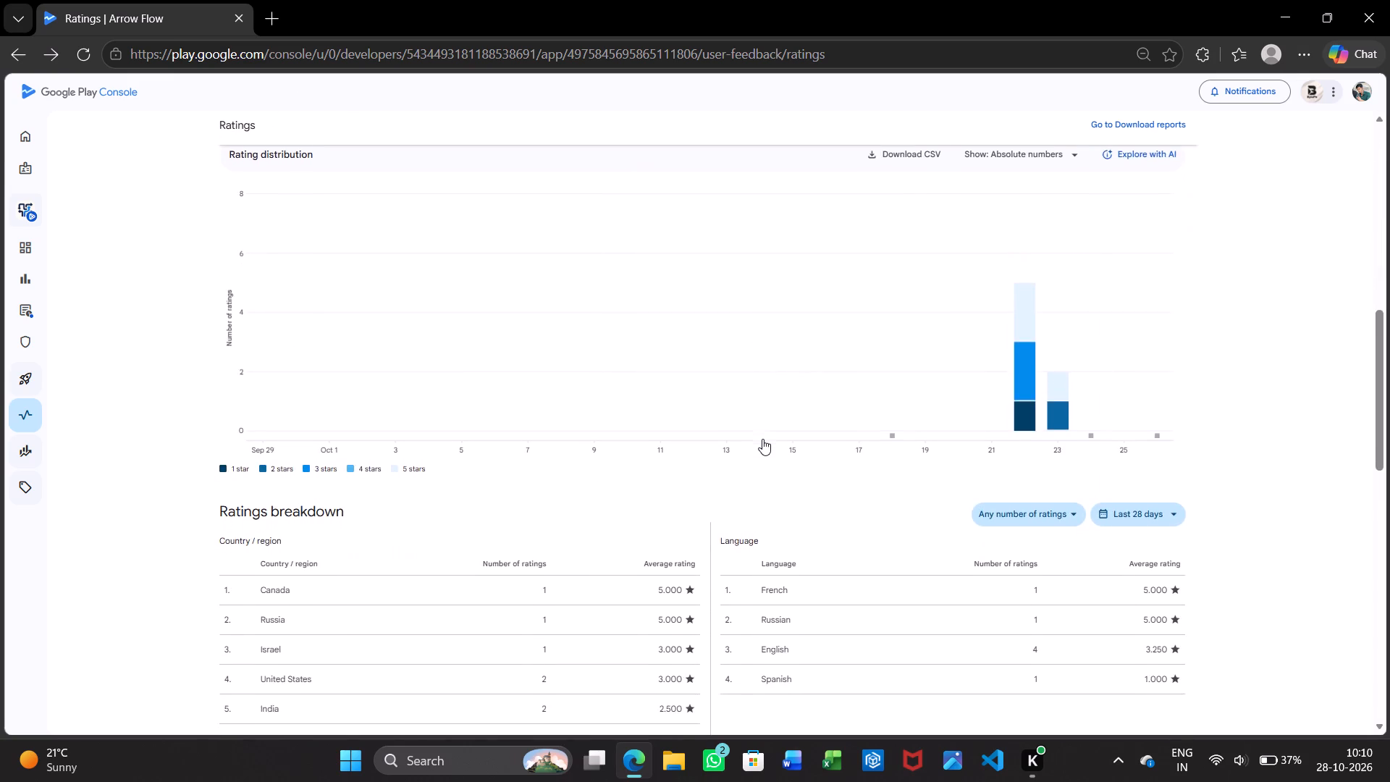
scroll(762, 439, down, 1)
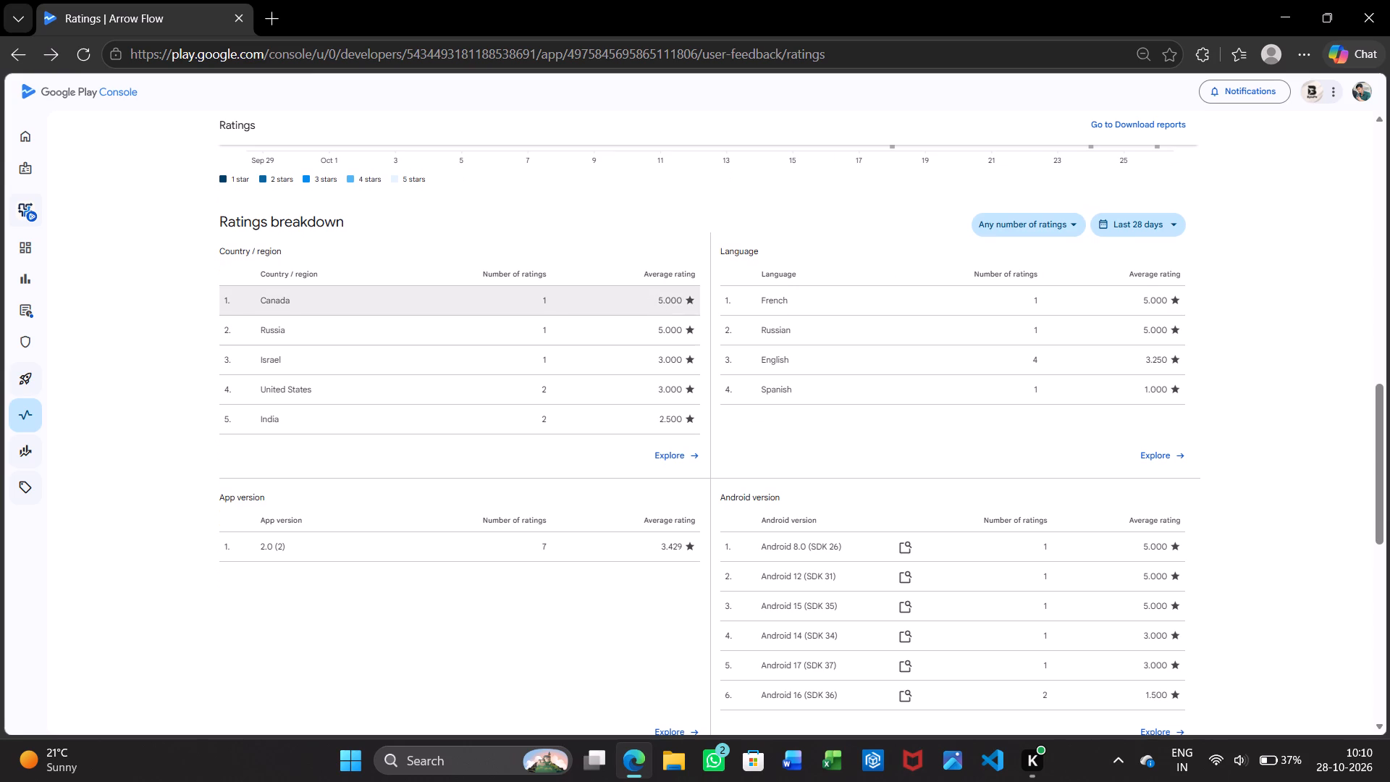
Explore the country/region ratings breakdown again and view the reviews for Canada from its details table.
click(673, 450)
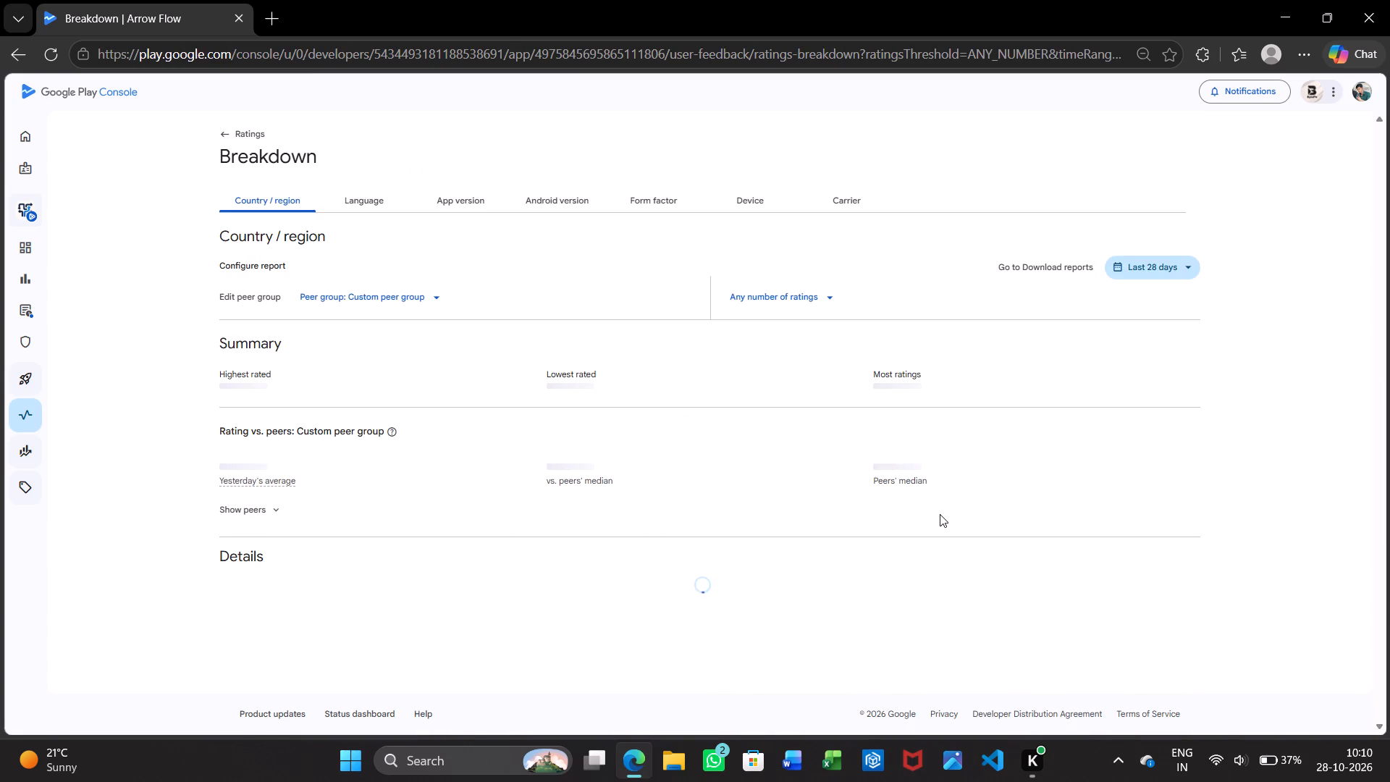
scroll(940, 514, down, 2)
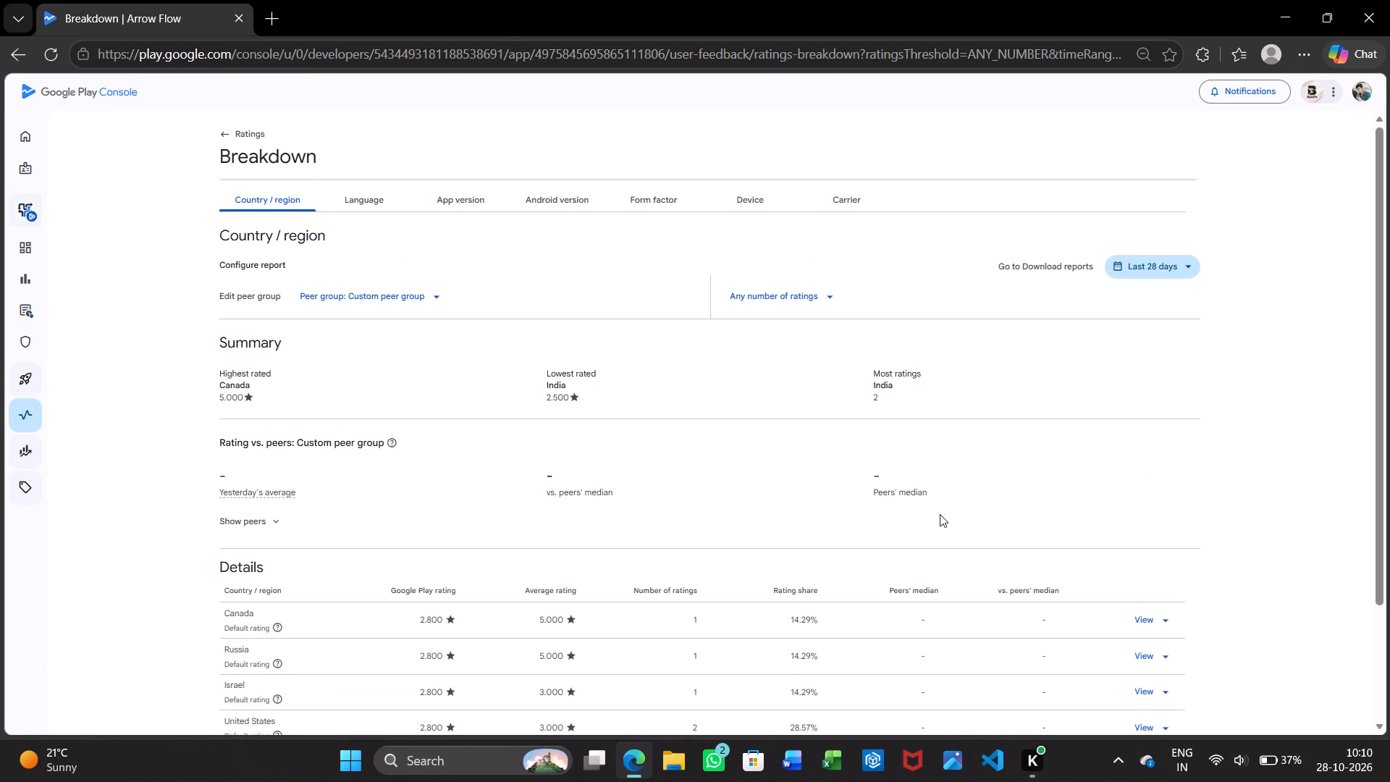
scroll(940, 514, down, 2)
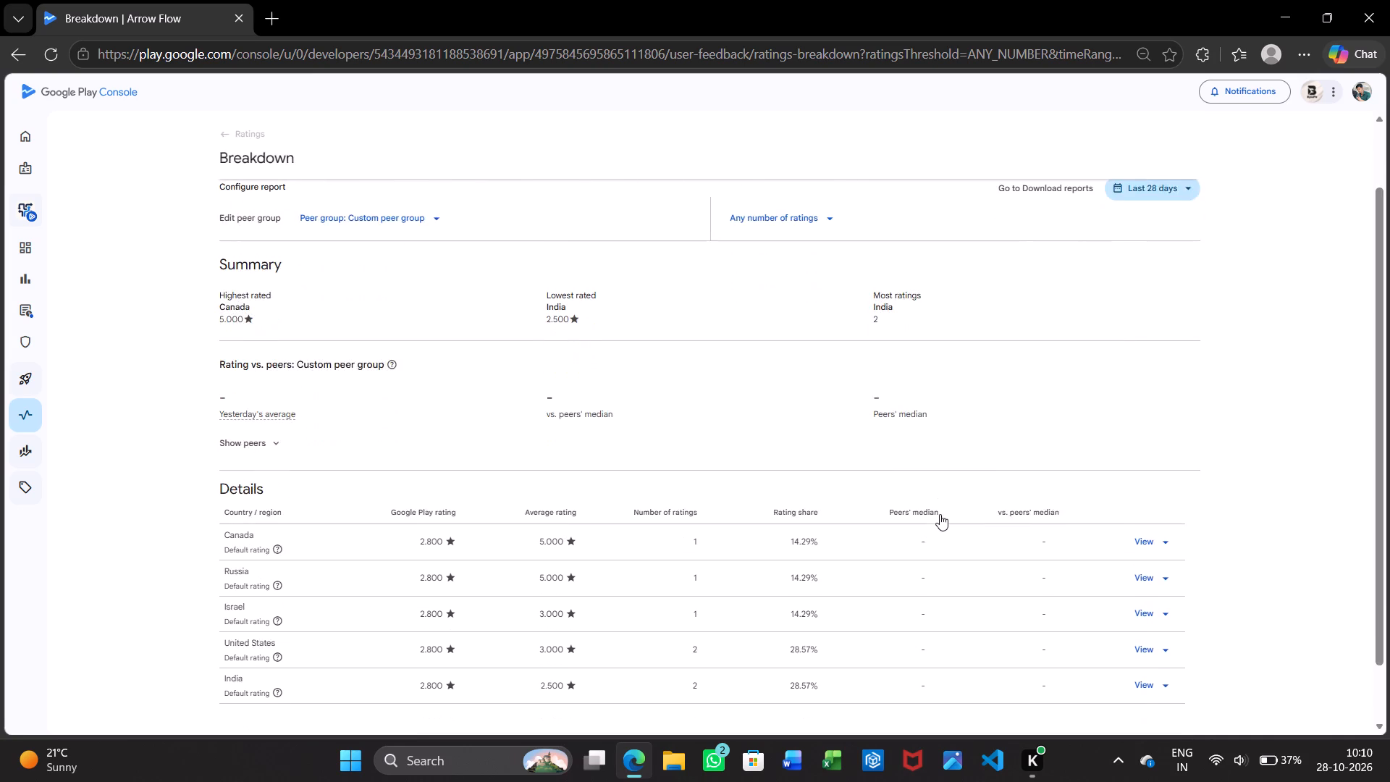
scroll(940, 514, down, 1)
click(1137, 478)
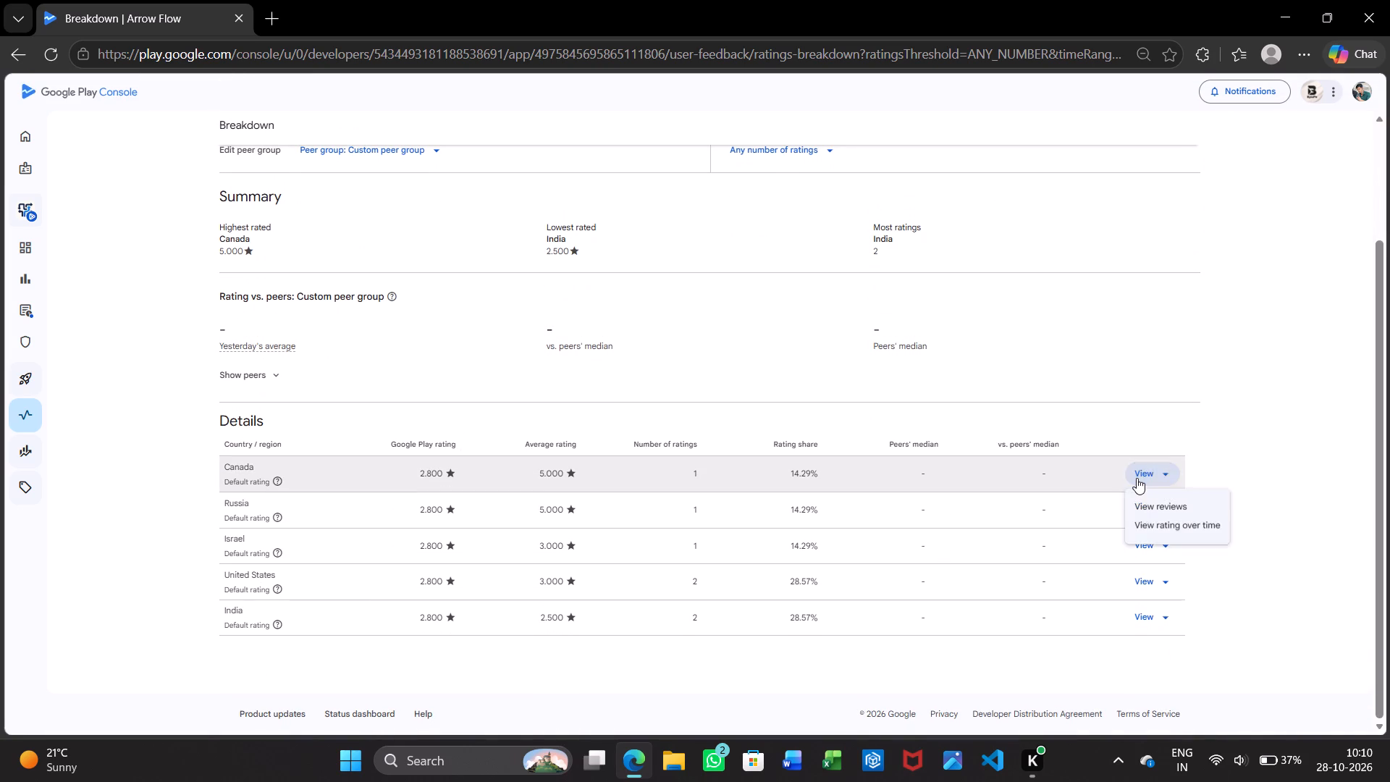
click(1168, 510)
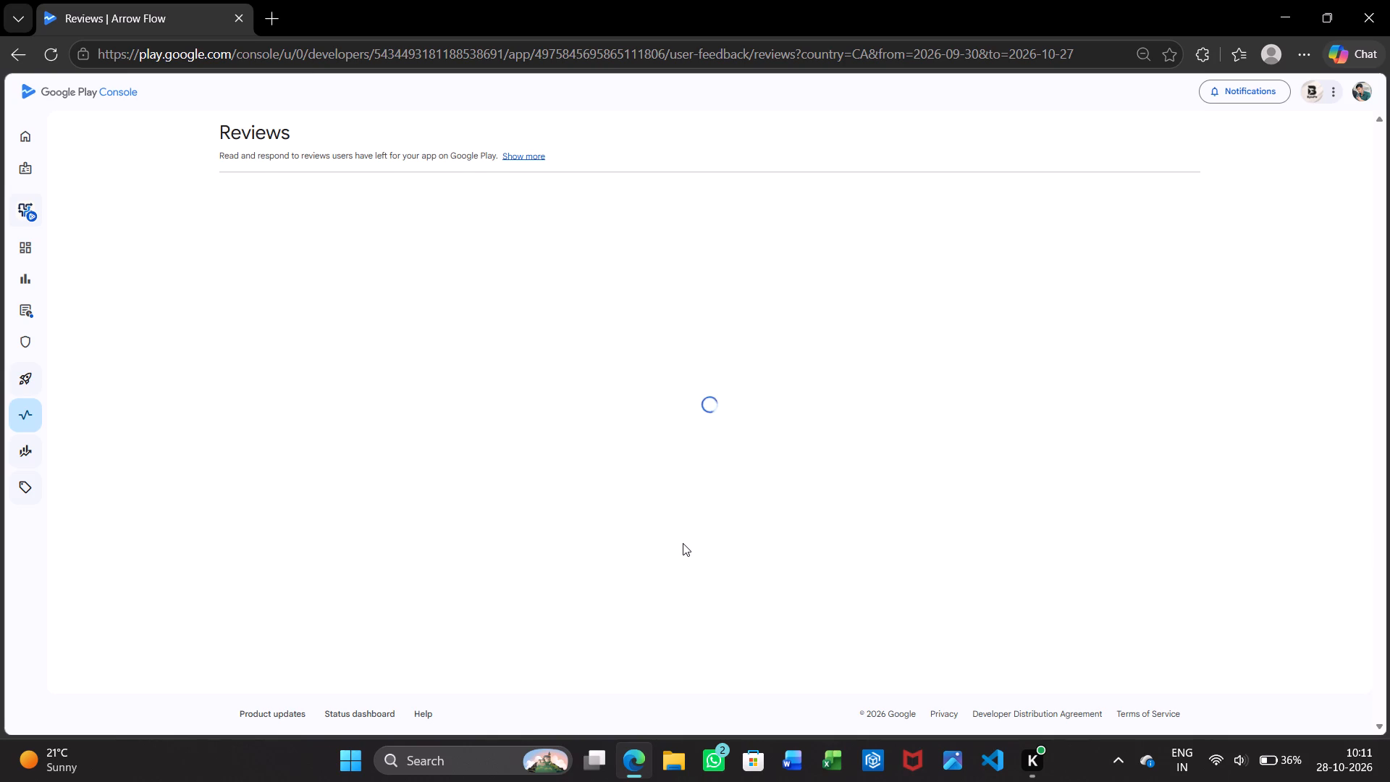
Examine the reviews filtered to Canada and check the review filter.
scroll(683, 543, down, 1)
scroll(683, 543, up, 1)
scroll(683, 543, down, 1)
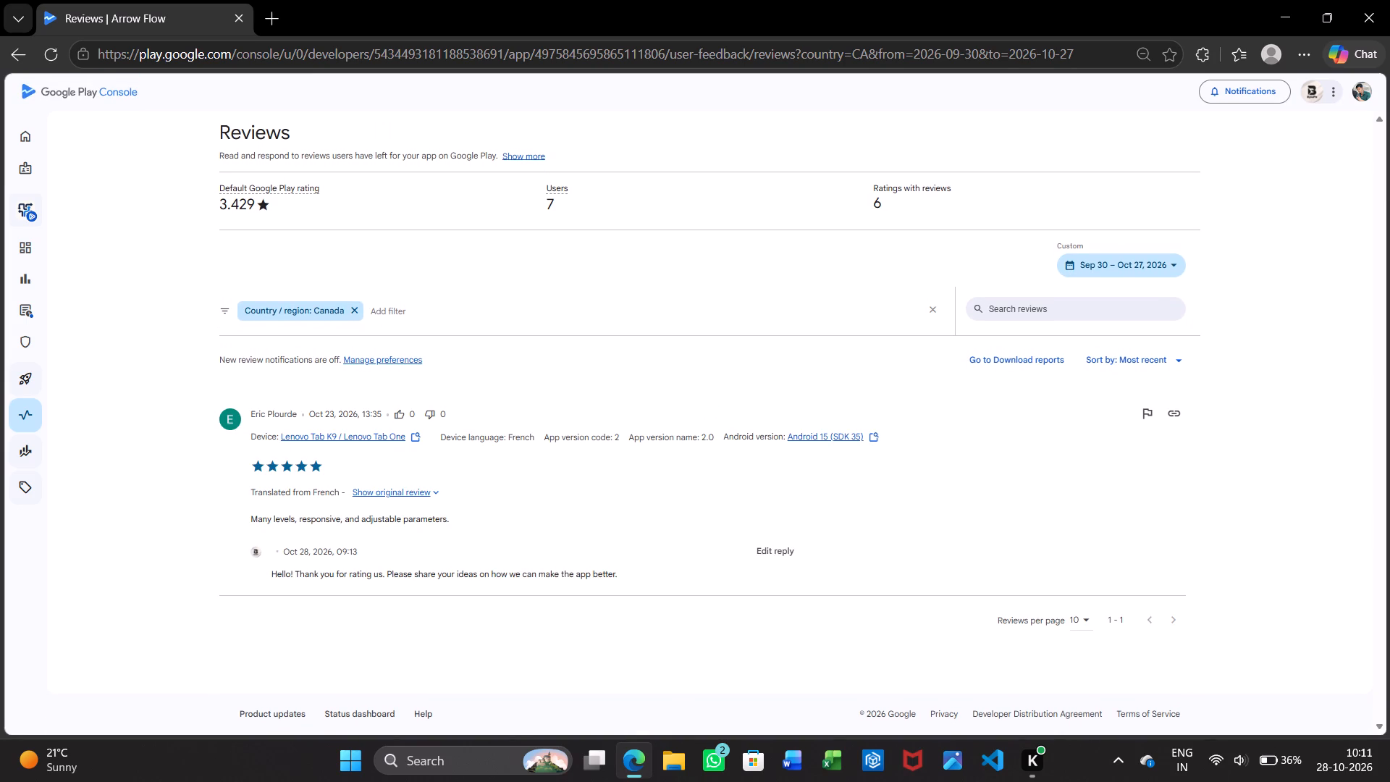
click(226, 308)
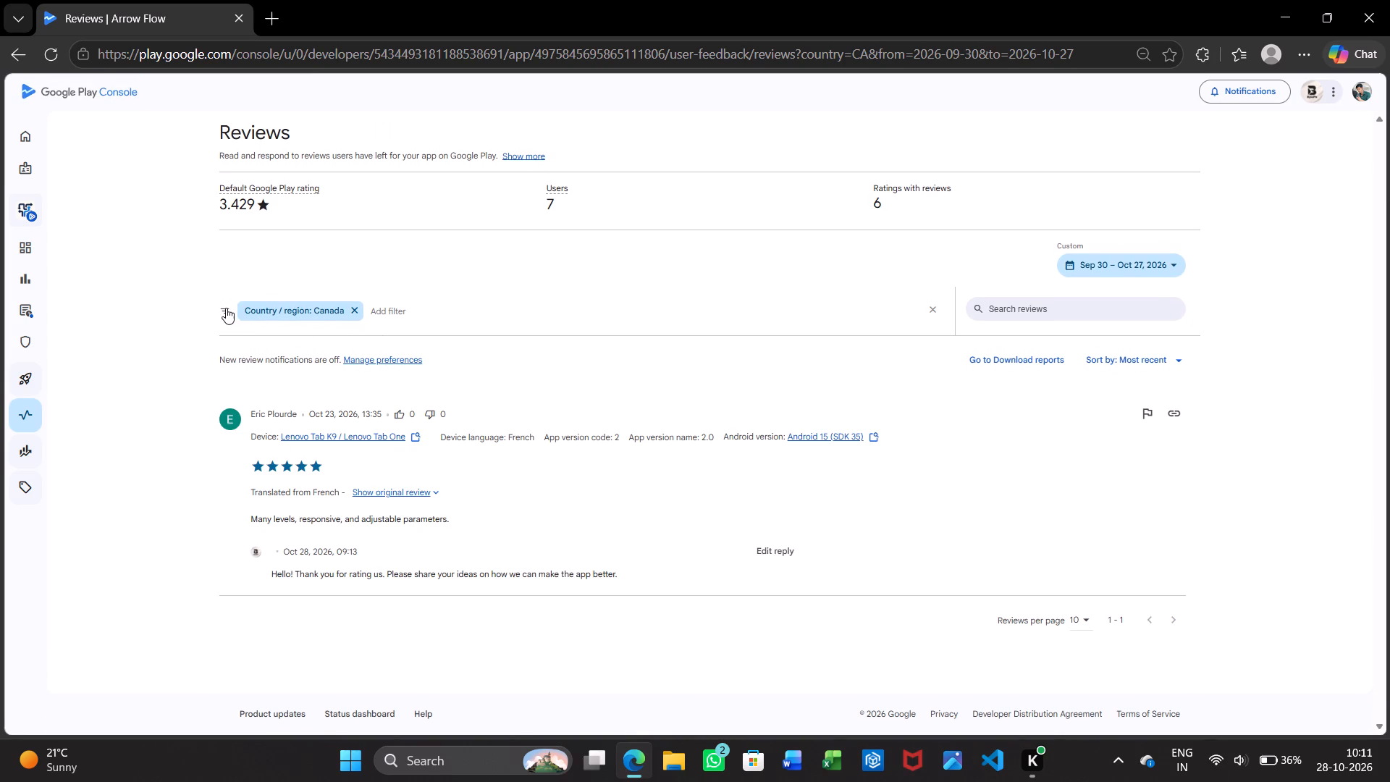
click(224, 310)
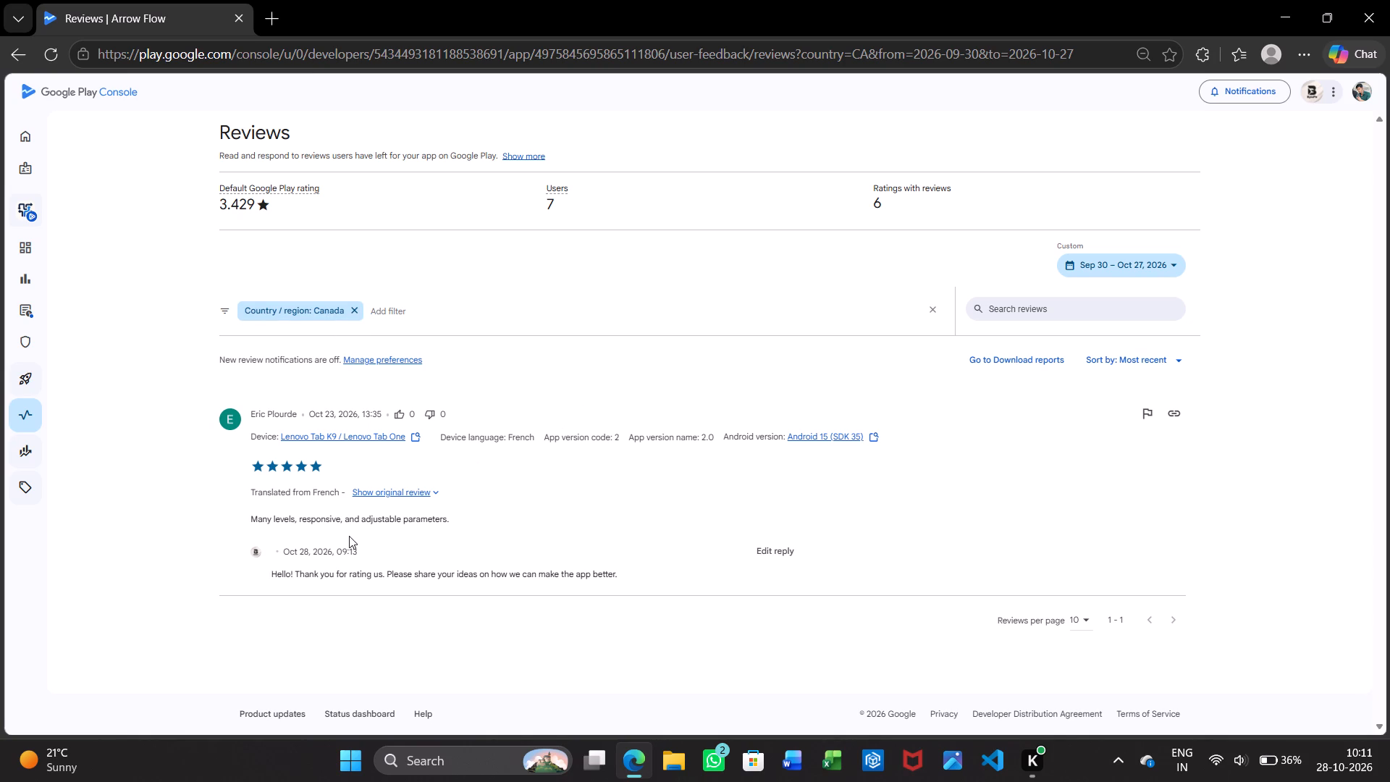
click(489, 634)
Go back to the reviews without the country filter and read through the user reviews and developer replies.
scroll(489, 634, right, 8)
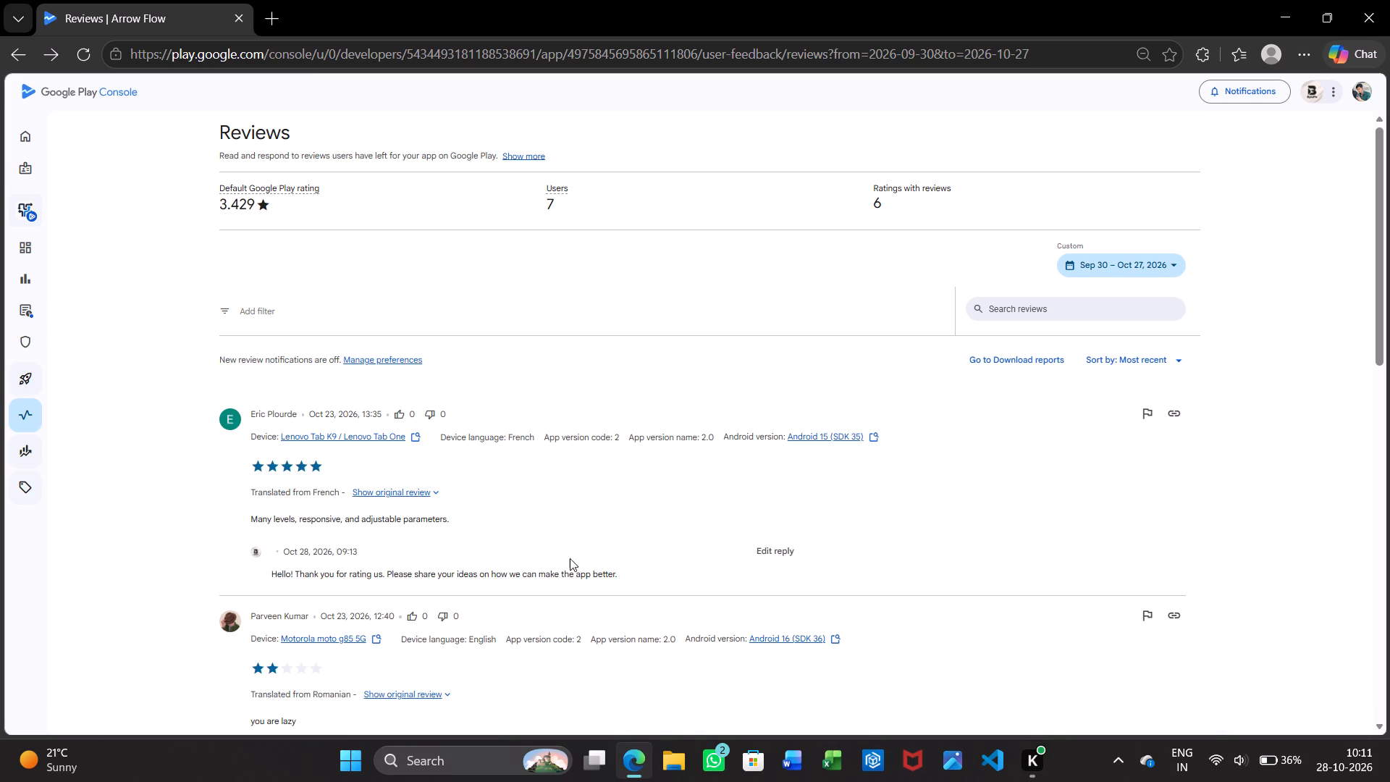
click(878, 206)
scroll(655, 572, down, 3)
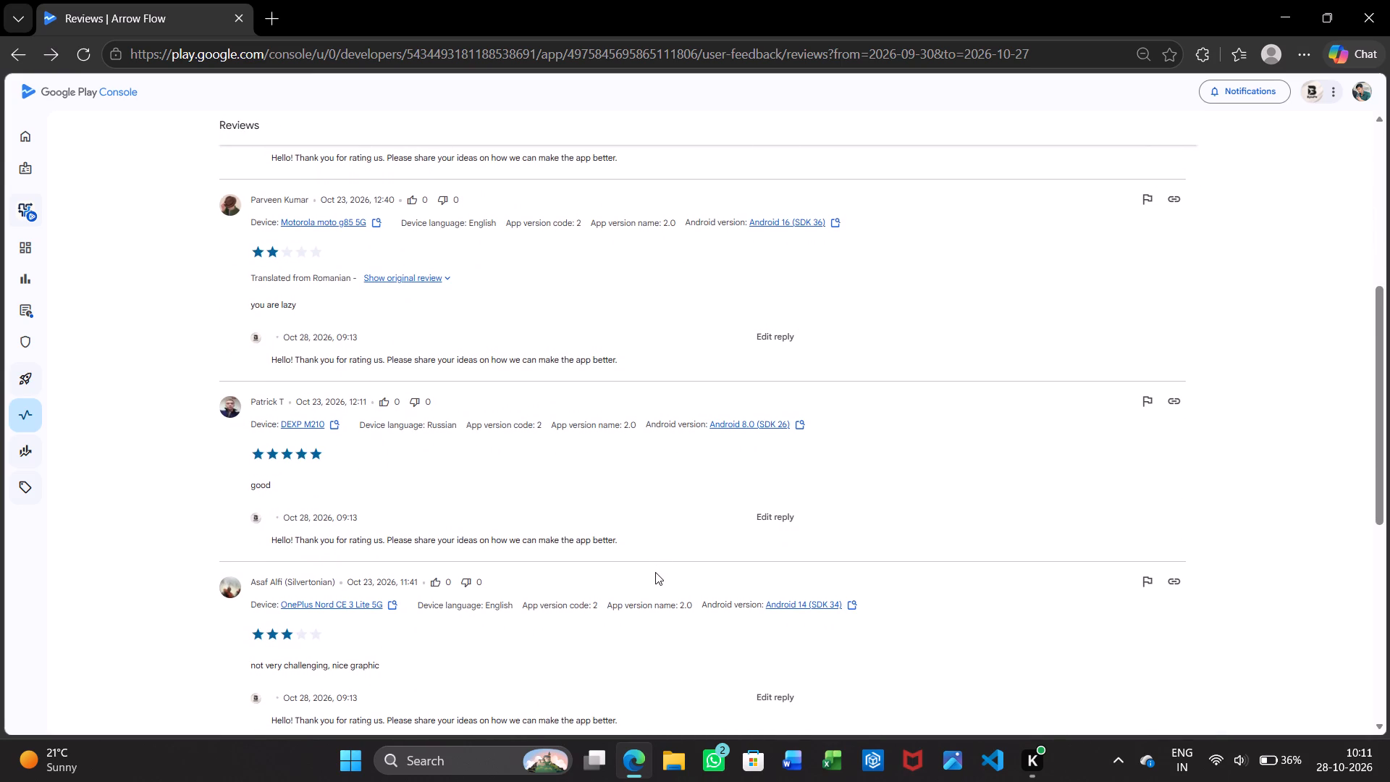
scroll(655, 572, down, 1)
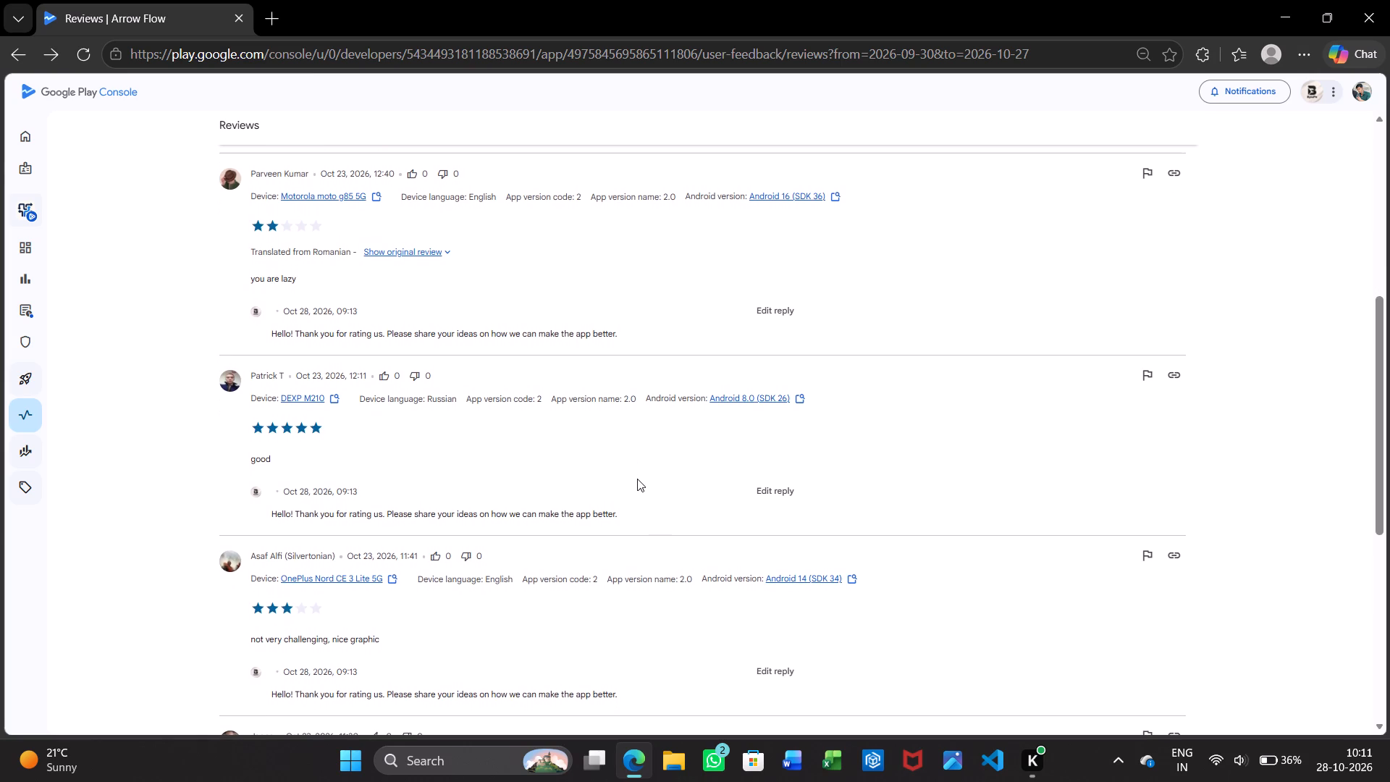
scroll(637, 479, down, 2)
scroll(637, 479, up, 1)
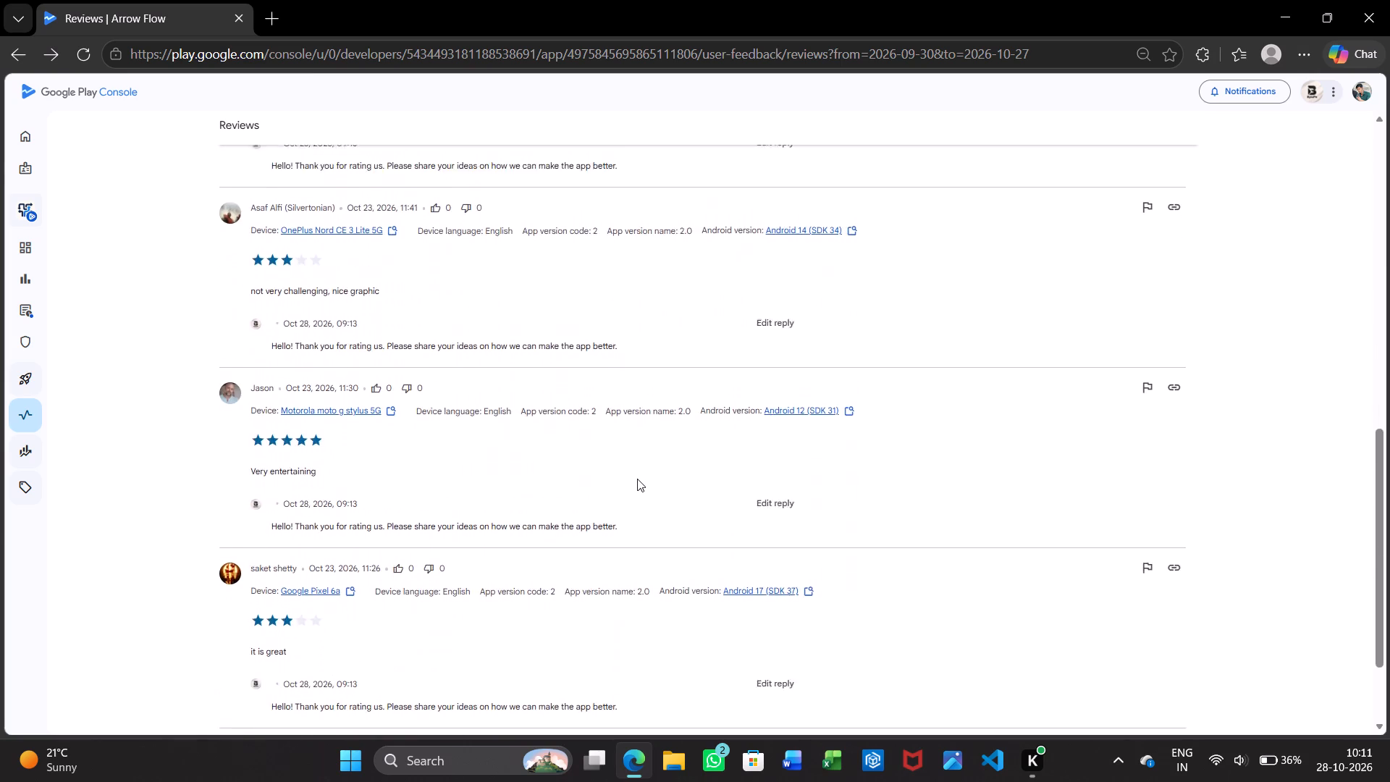
scroll(637, 479, up, 1)
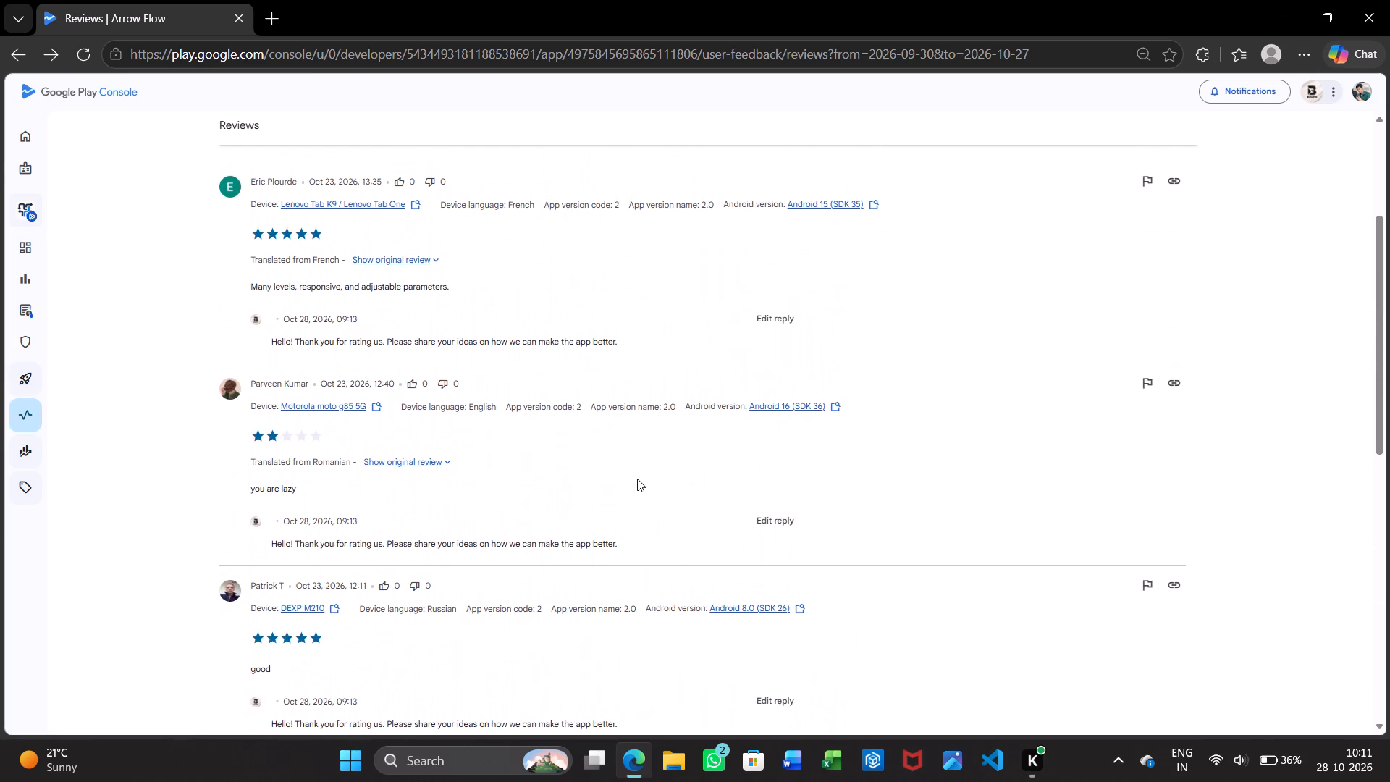
scroll(637, 479, up, 1)
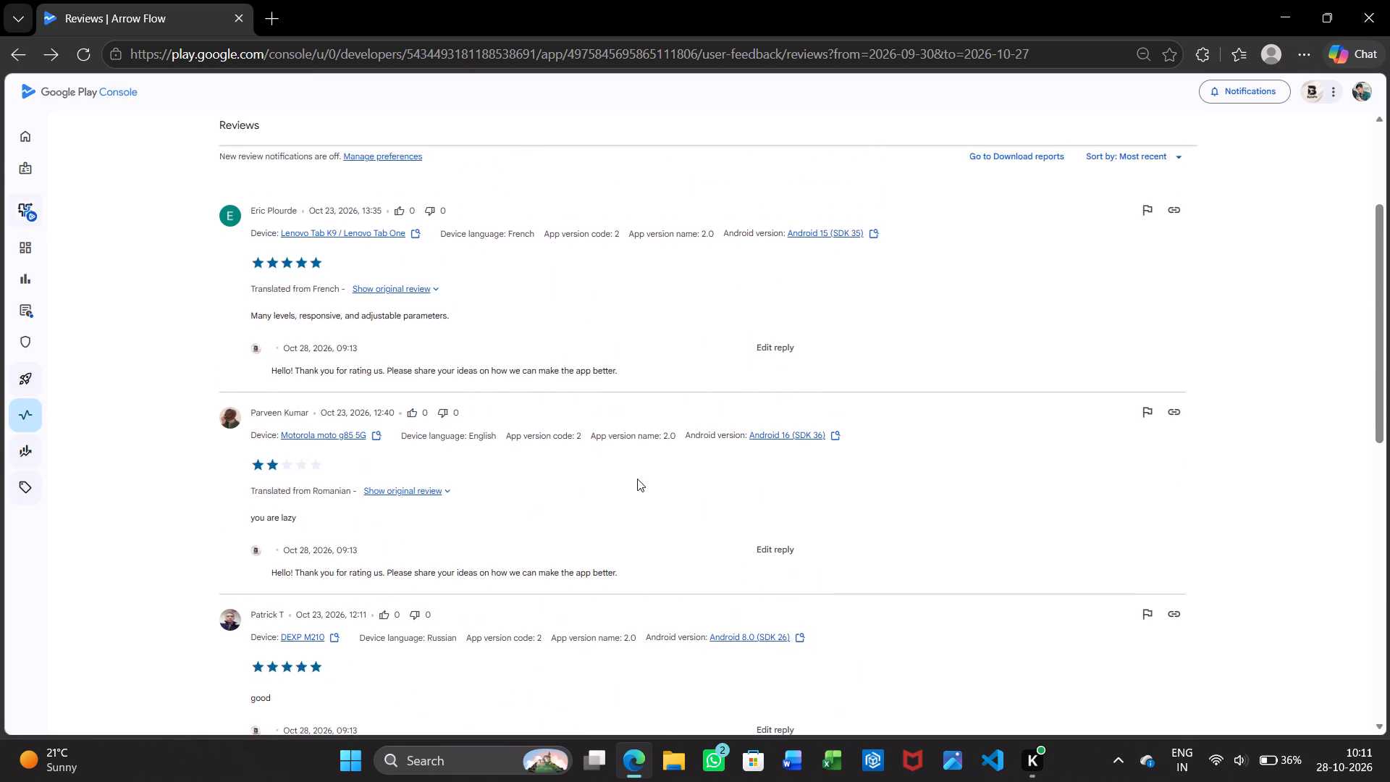
scroll(637, 479, up, 3)
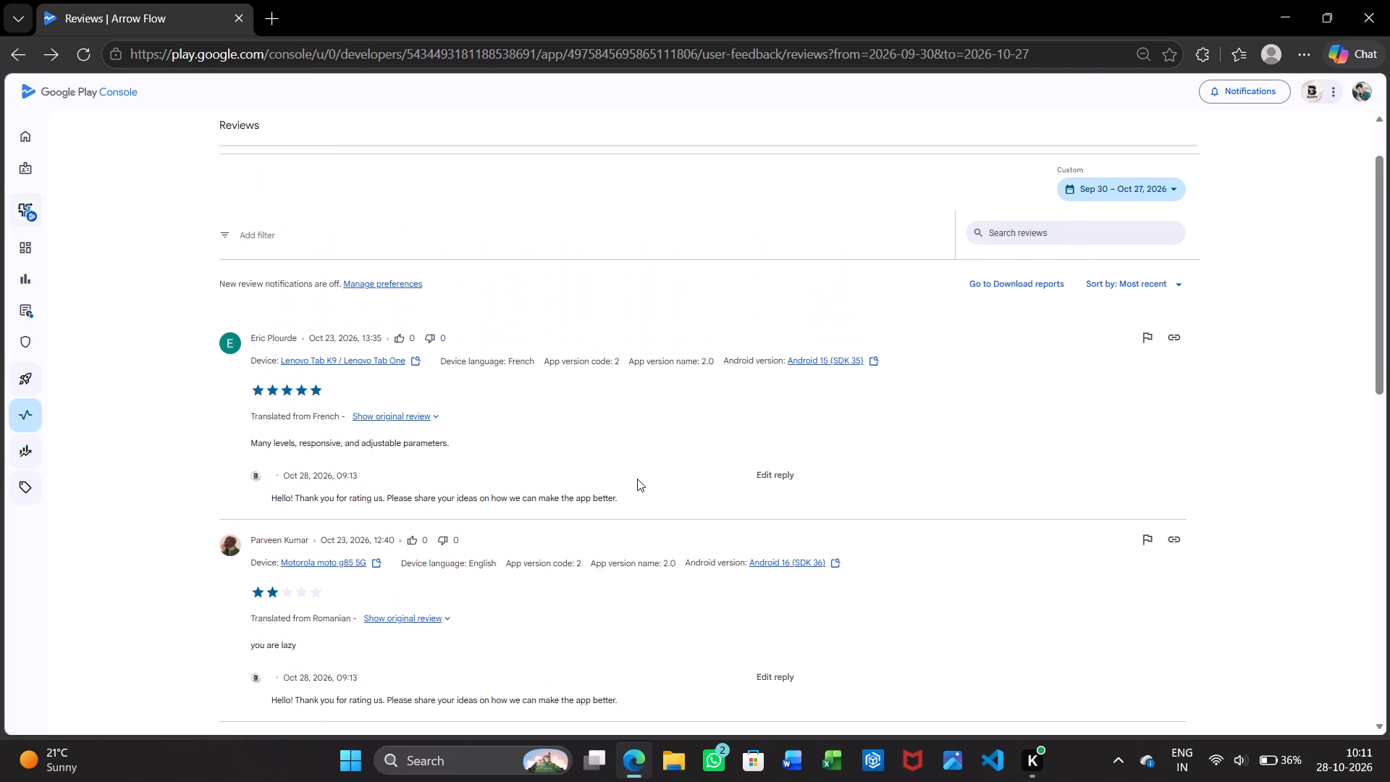
scroll(637, 479, down, 3)
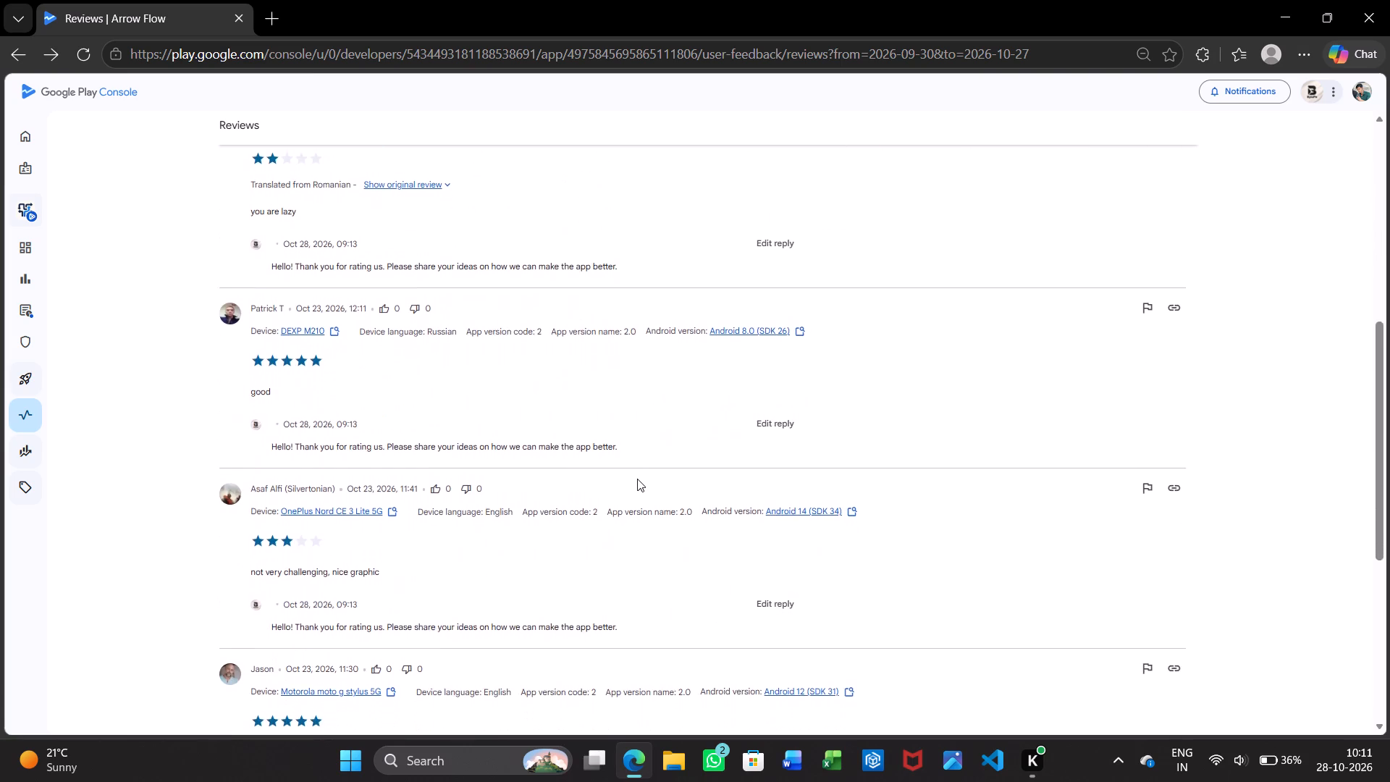
scroll(637, 479, down, 2)
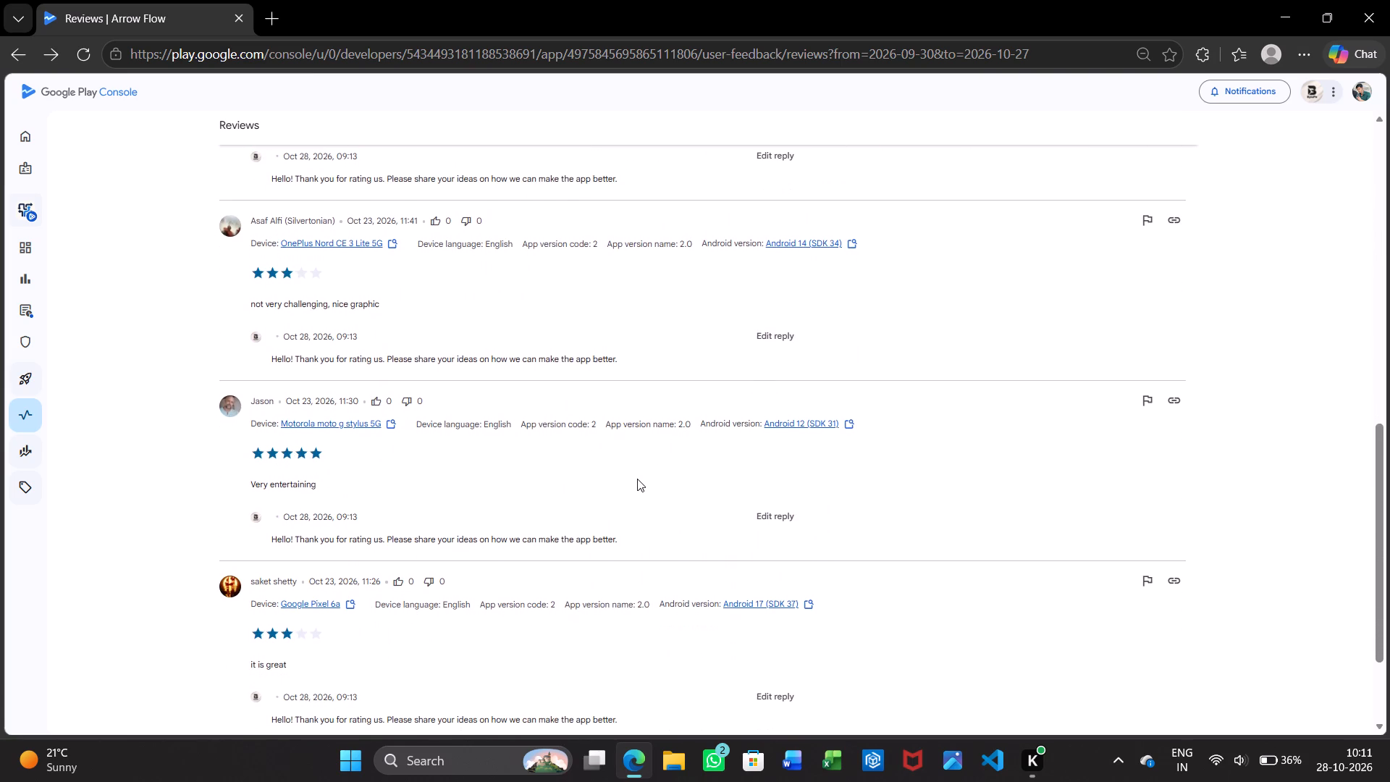
scroll(629, 479, down, 2)
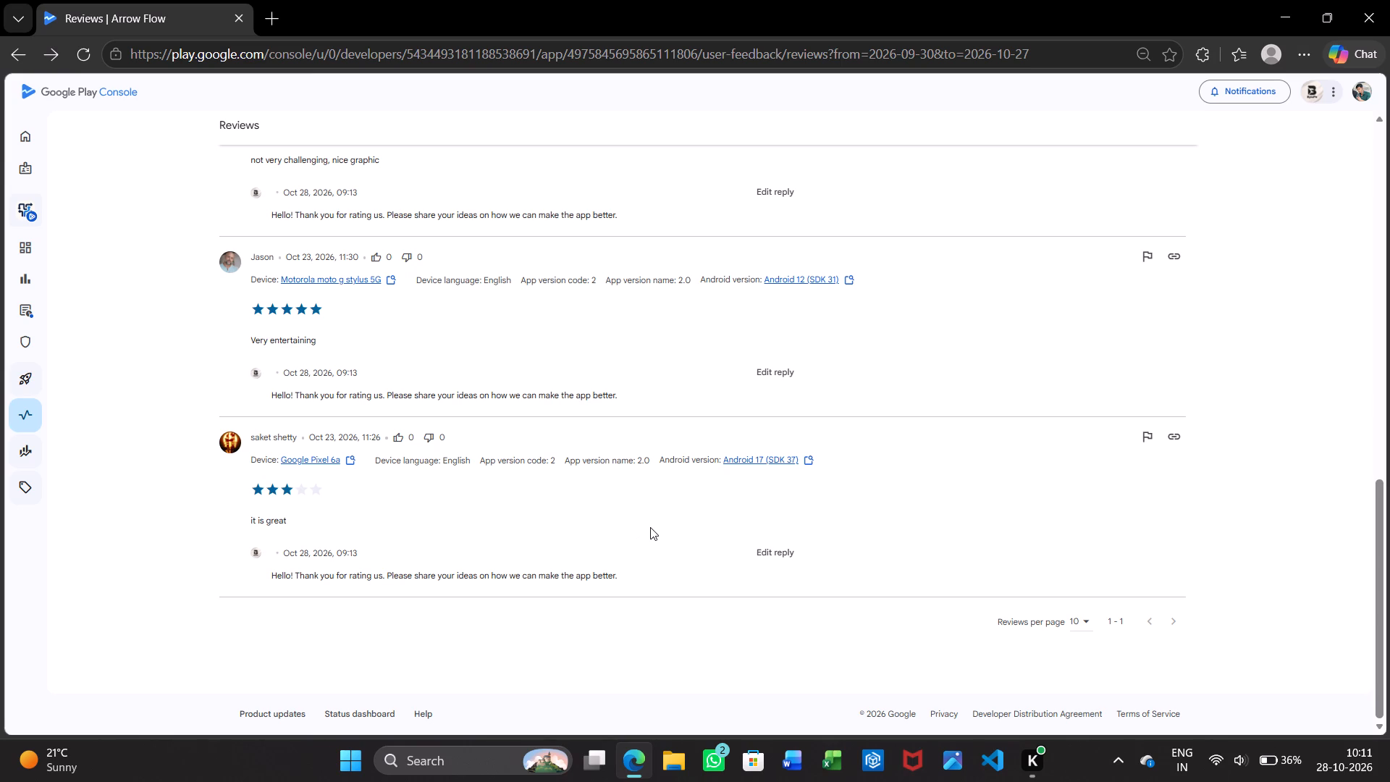
scroll(650, 527, up, 1)
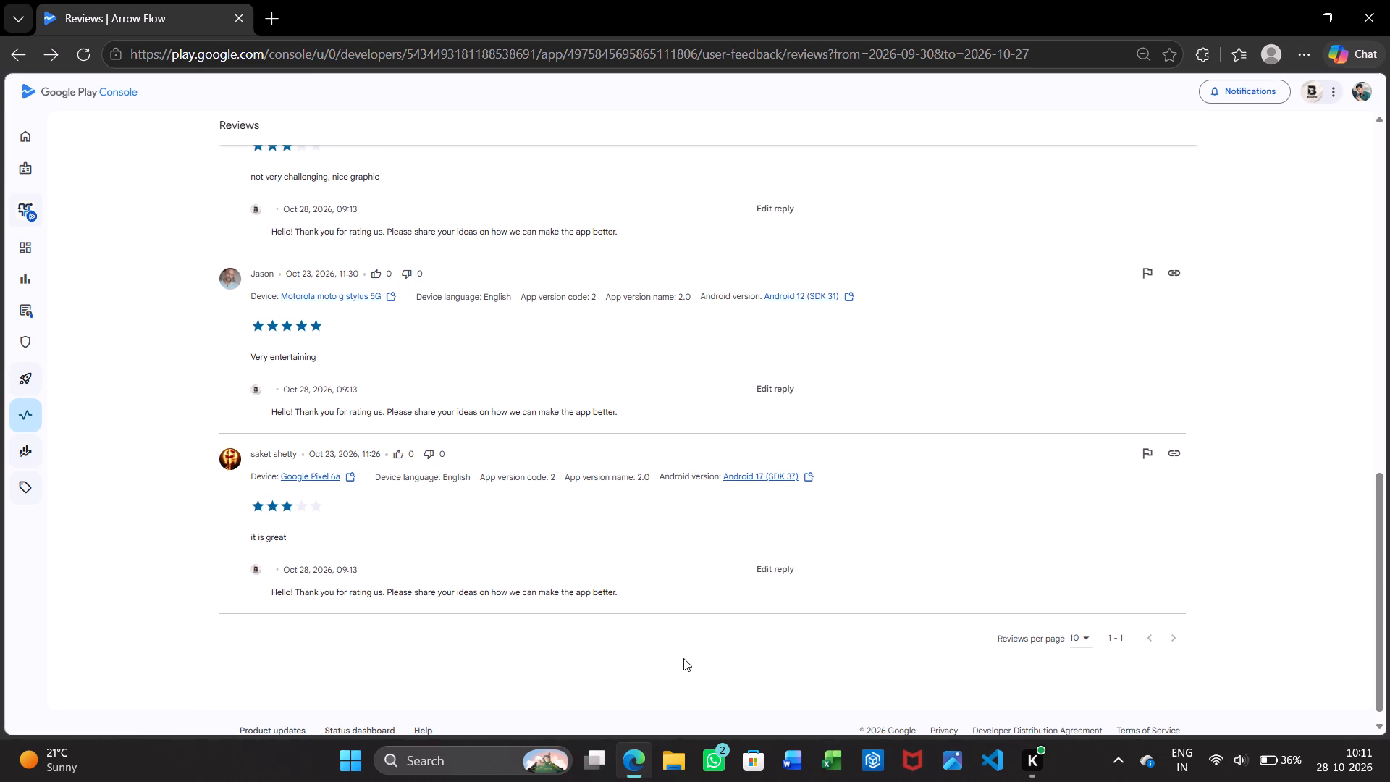
scroll(683, 658, up, 3)
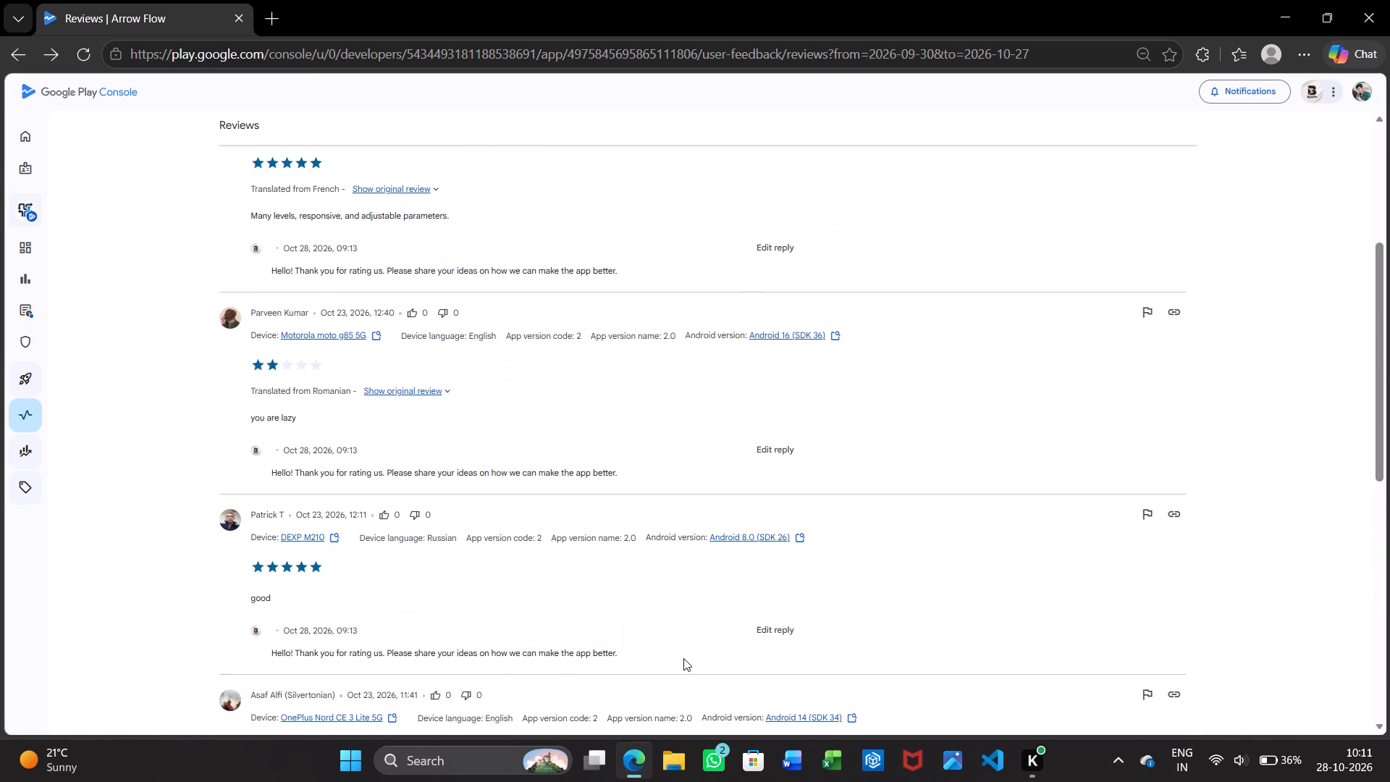
scroll(683, 658, up, 1)
scroll(683, 658, down, 1)
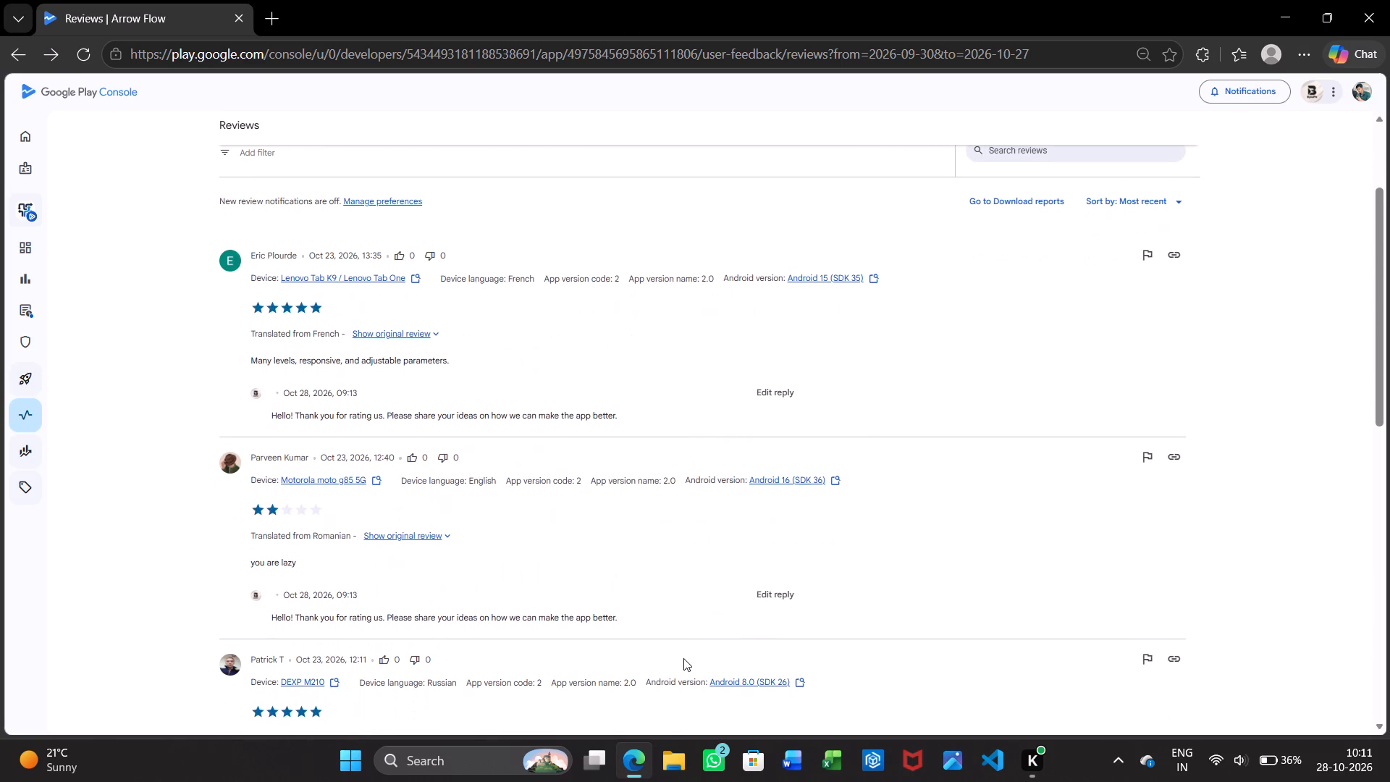
scroll(683, 658, down, 7)
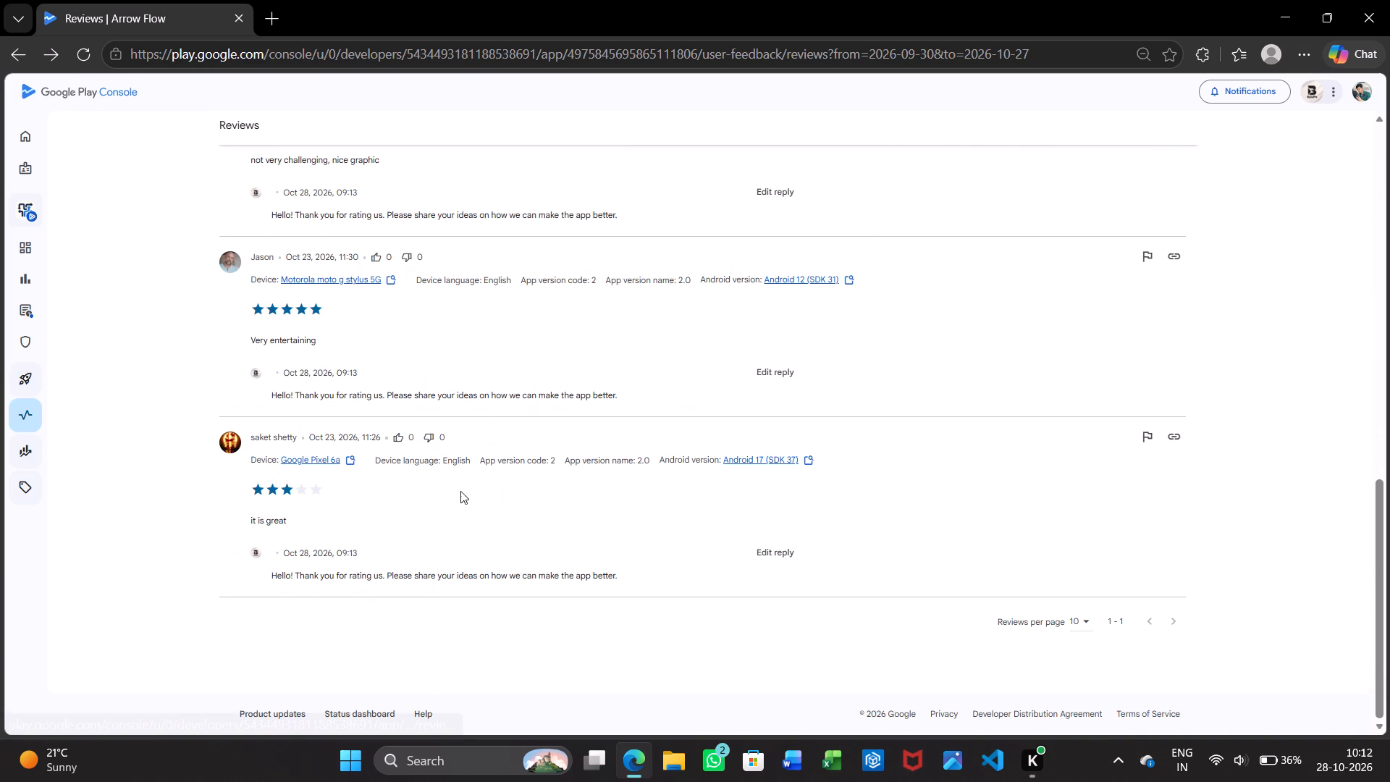
Return to the reviews page filtered to Canada.
scroll(460, 491, right, 8)
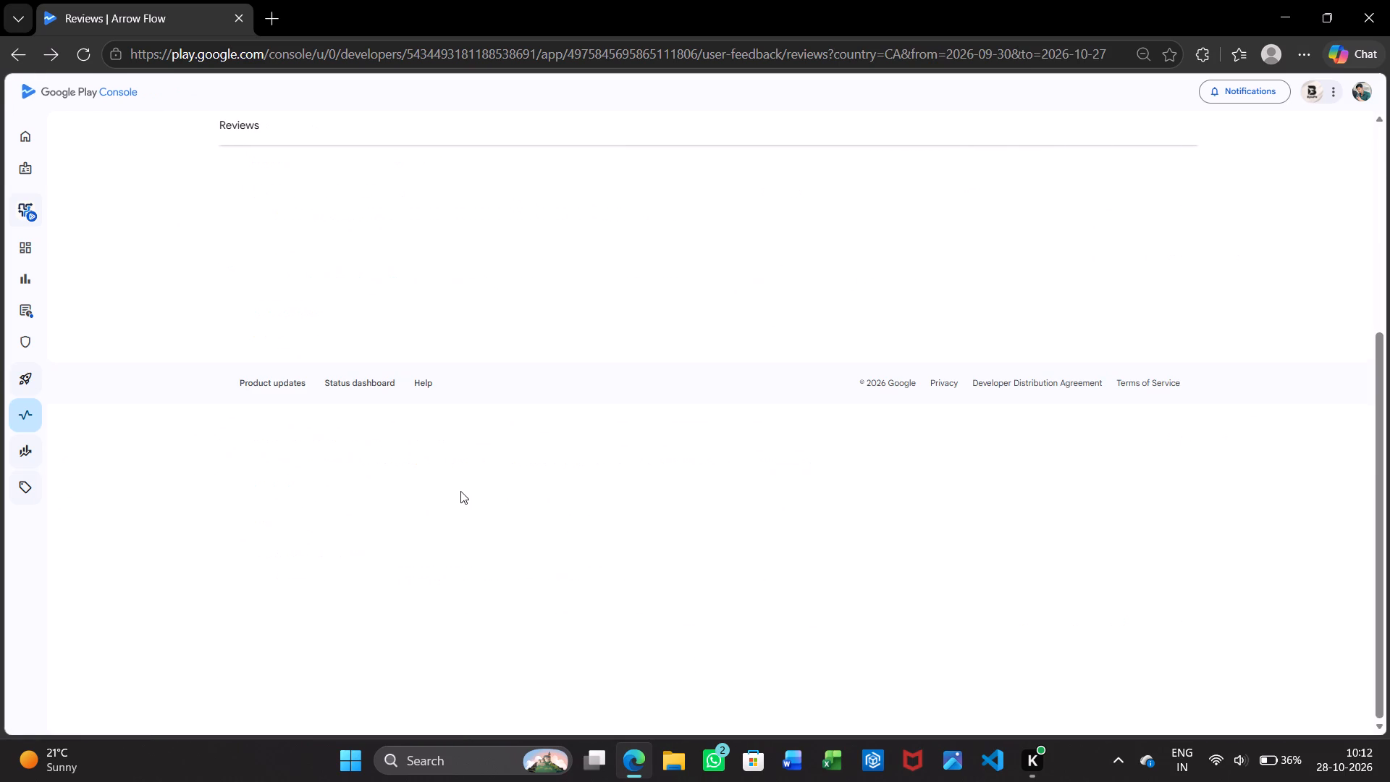
scroll(460, 491, up, 2)
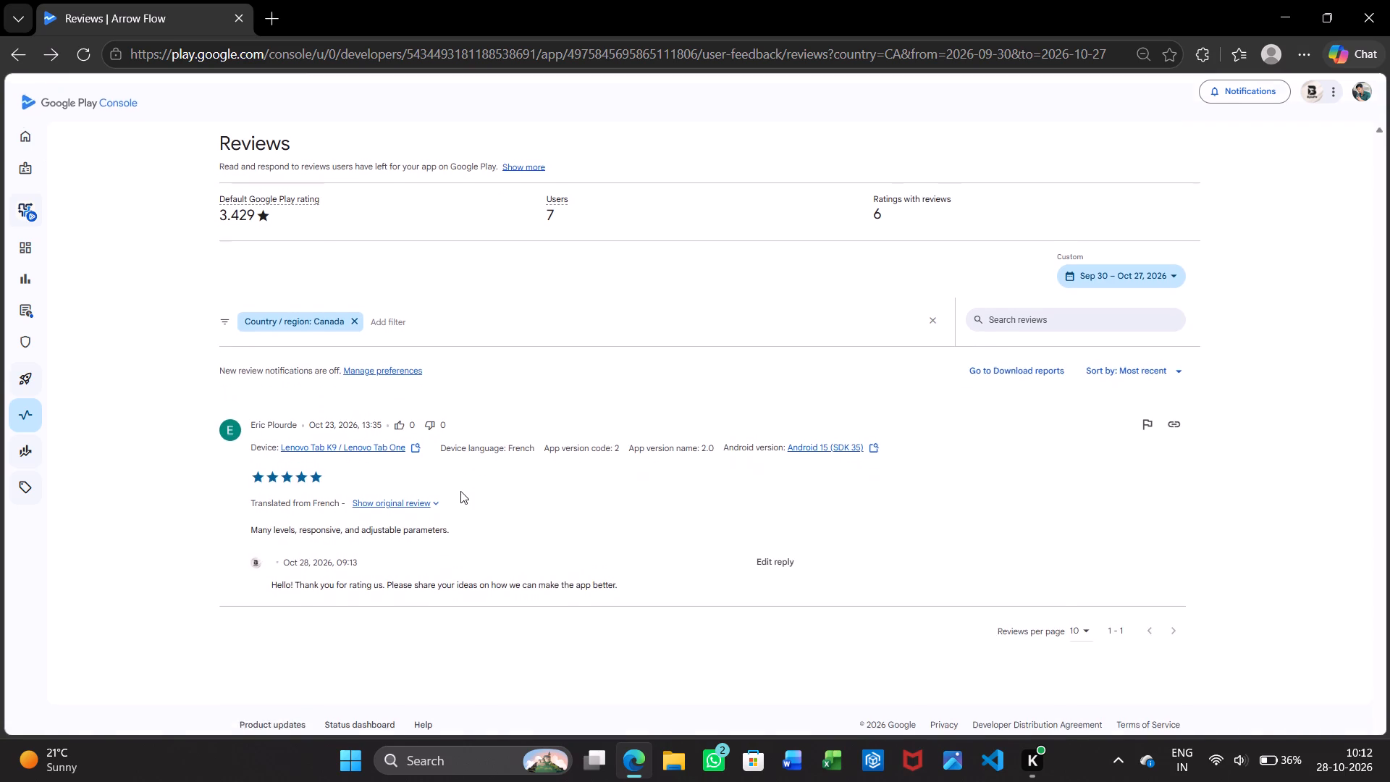
Revisit the country/region ratings breakdown, return to the reviews filtered to Canada and examine the review and its developer reply.
scroll(460, 491, right, 7)
scroll(460, 491, left, 6)
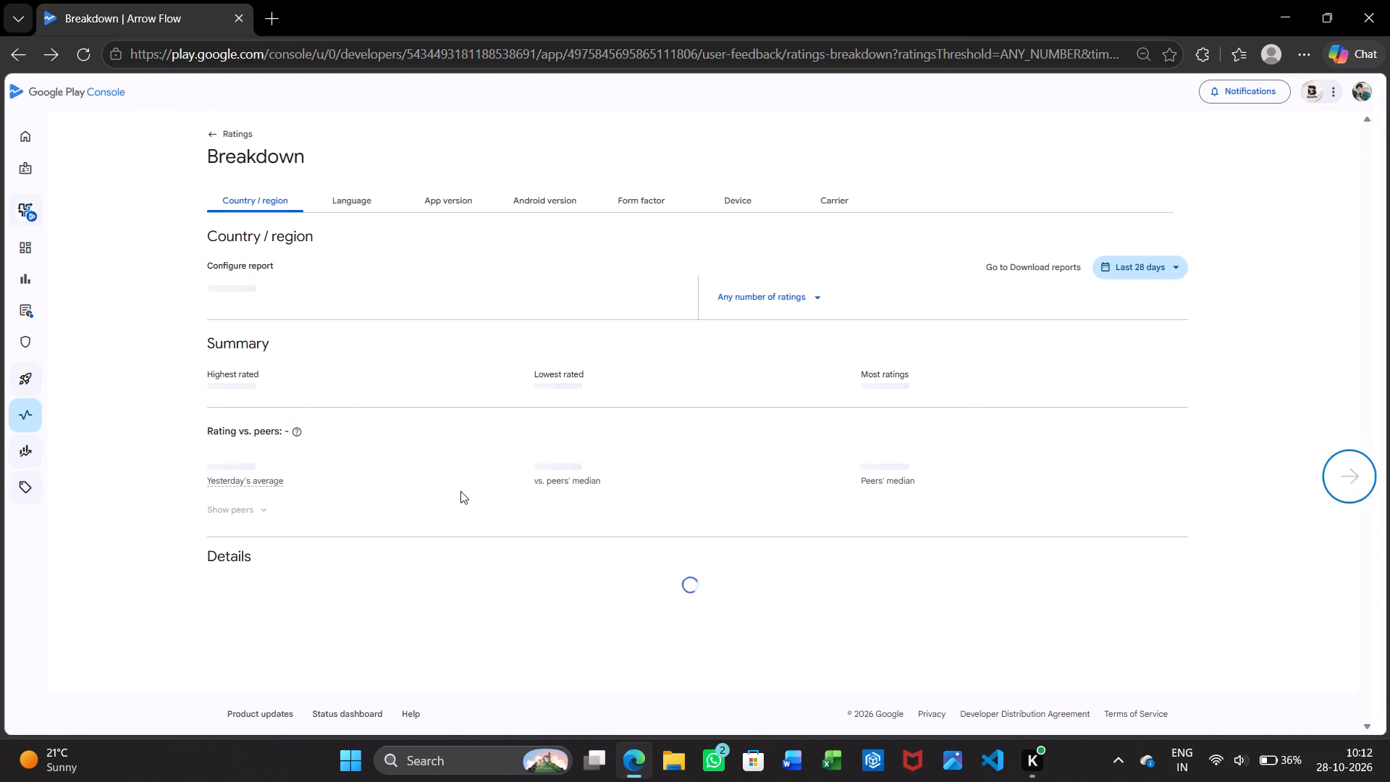
scroll(460, 491, left, 1)
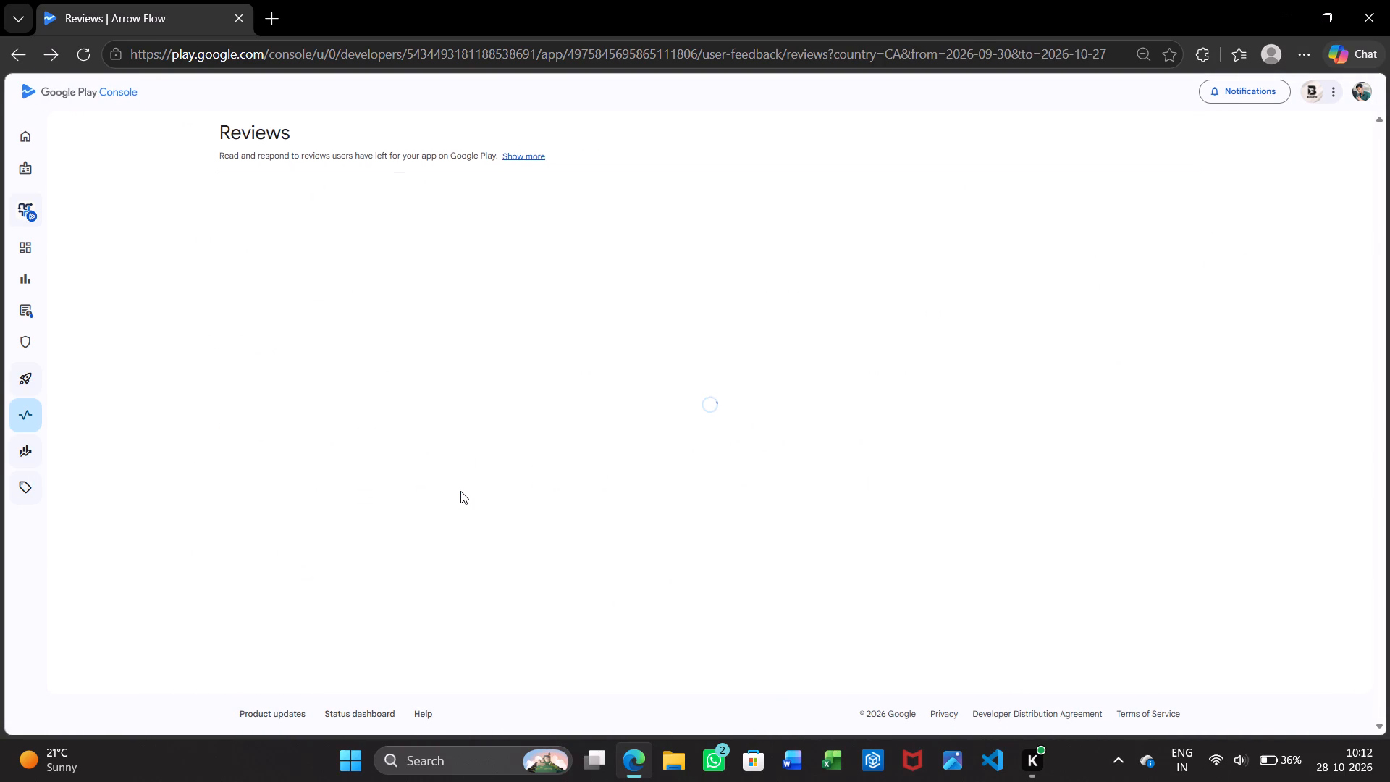
scroll(460, 491, down, 1)
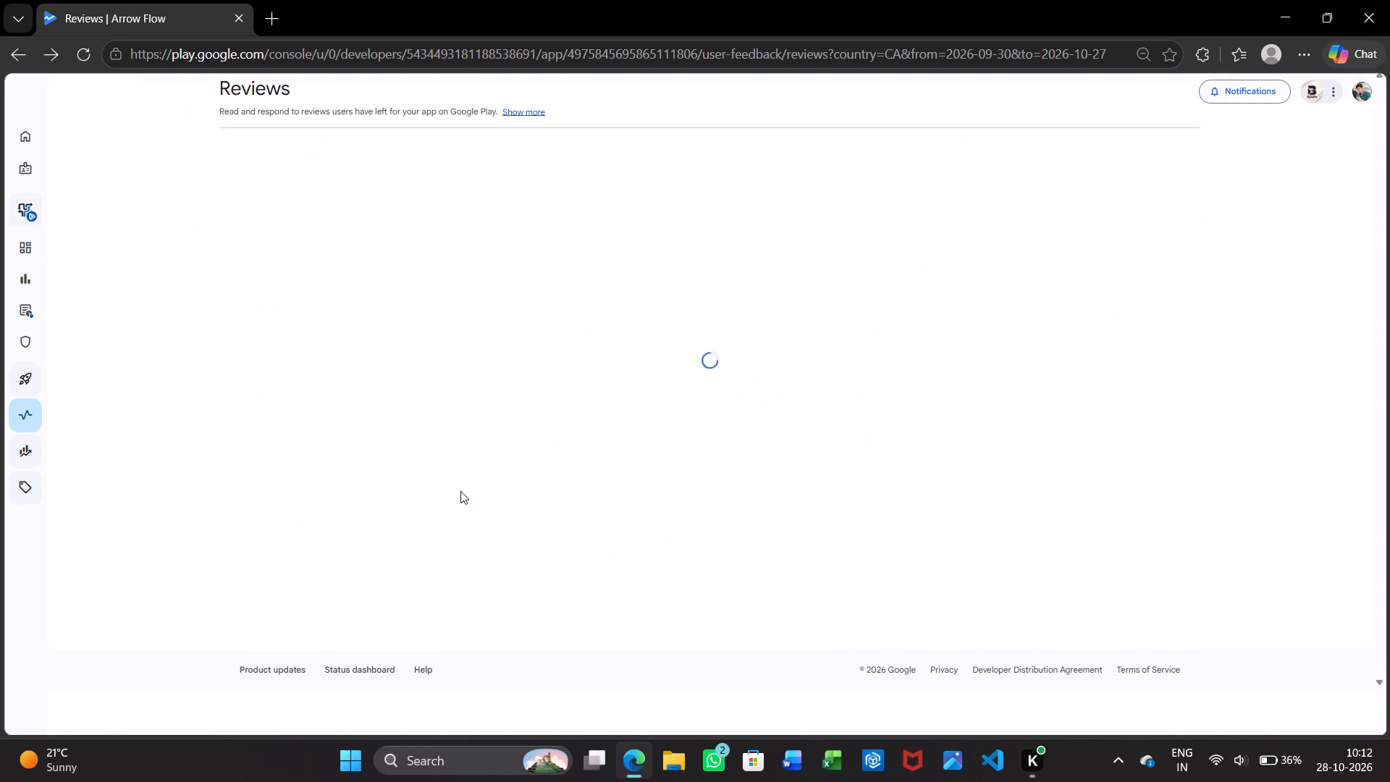
scroll(460, 491, down, 1)
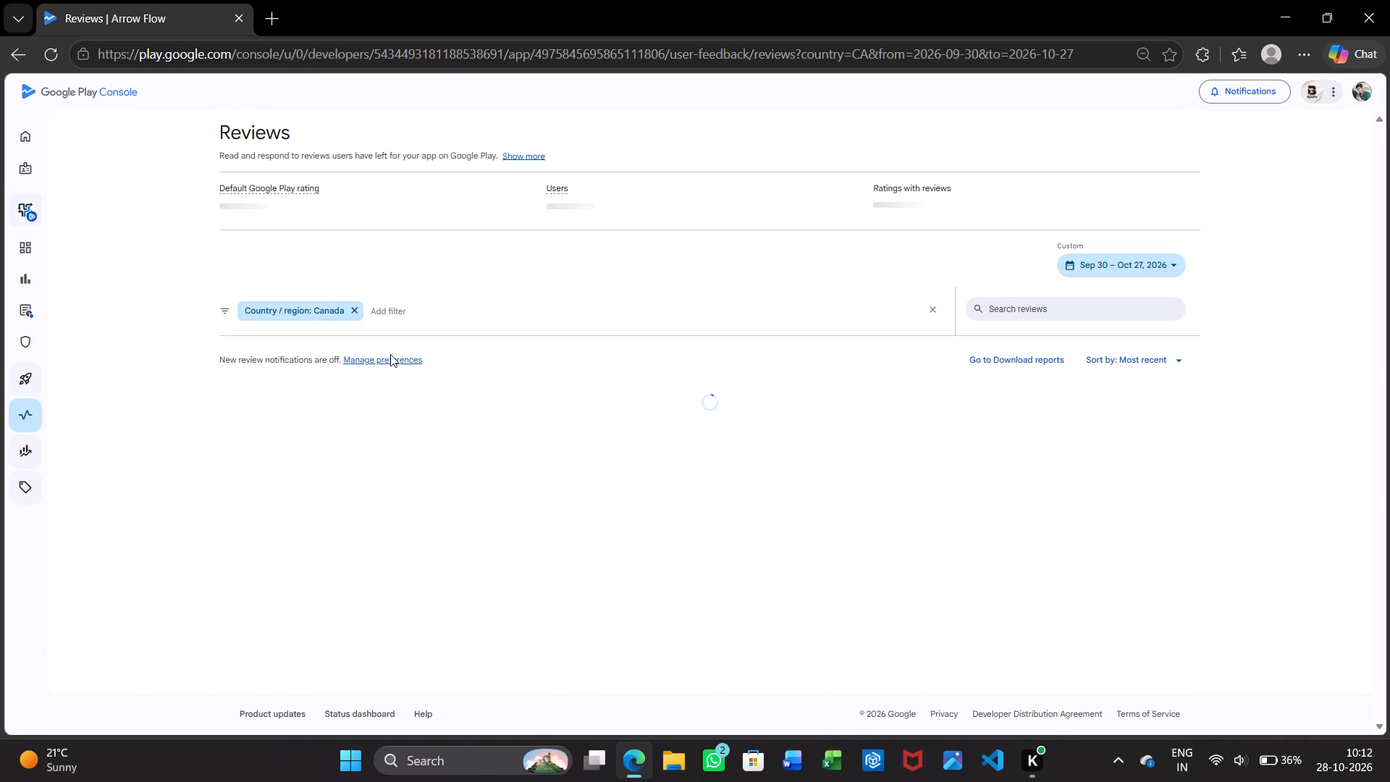
scroll(458, 474, down, 1)
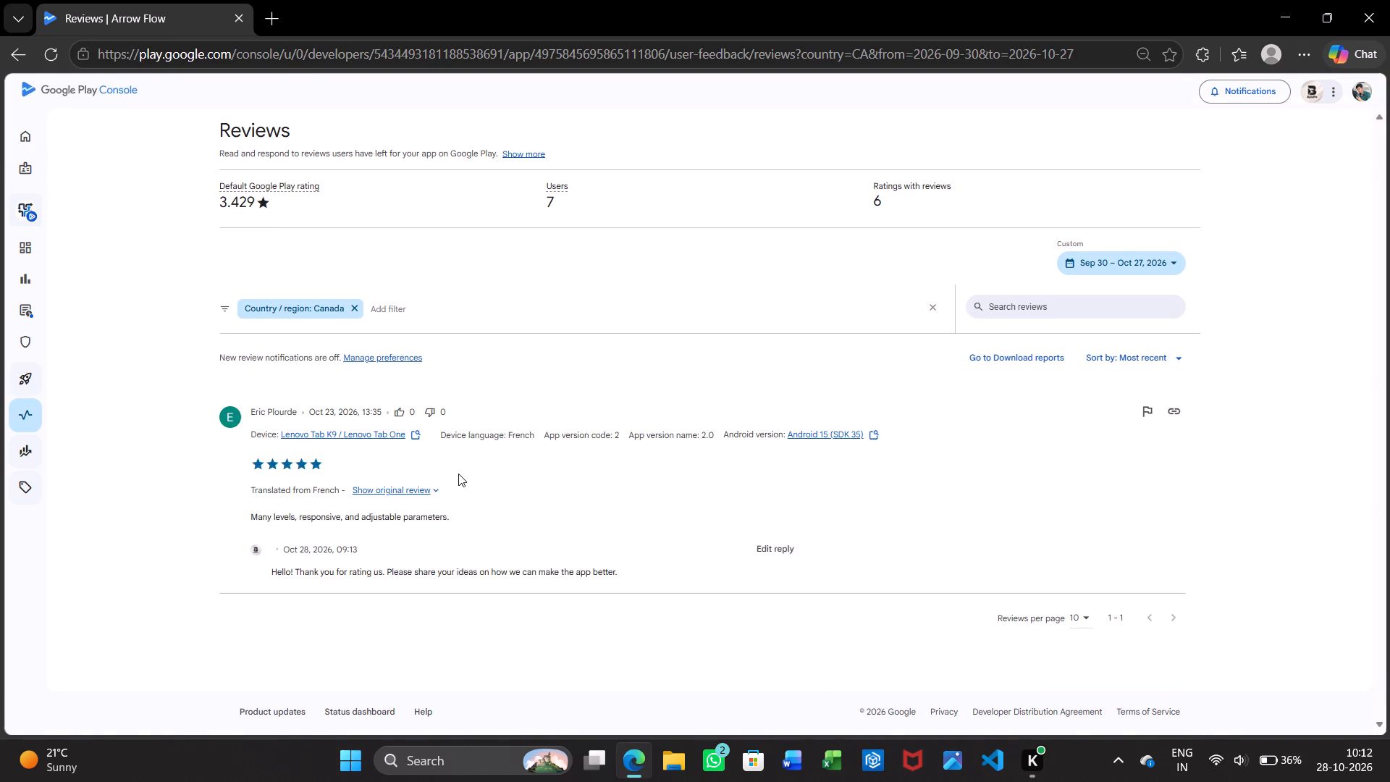
scroll(458, 474, down, 1)
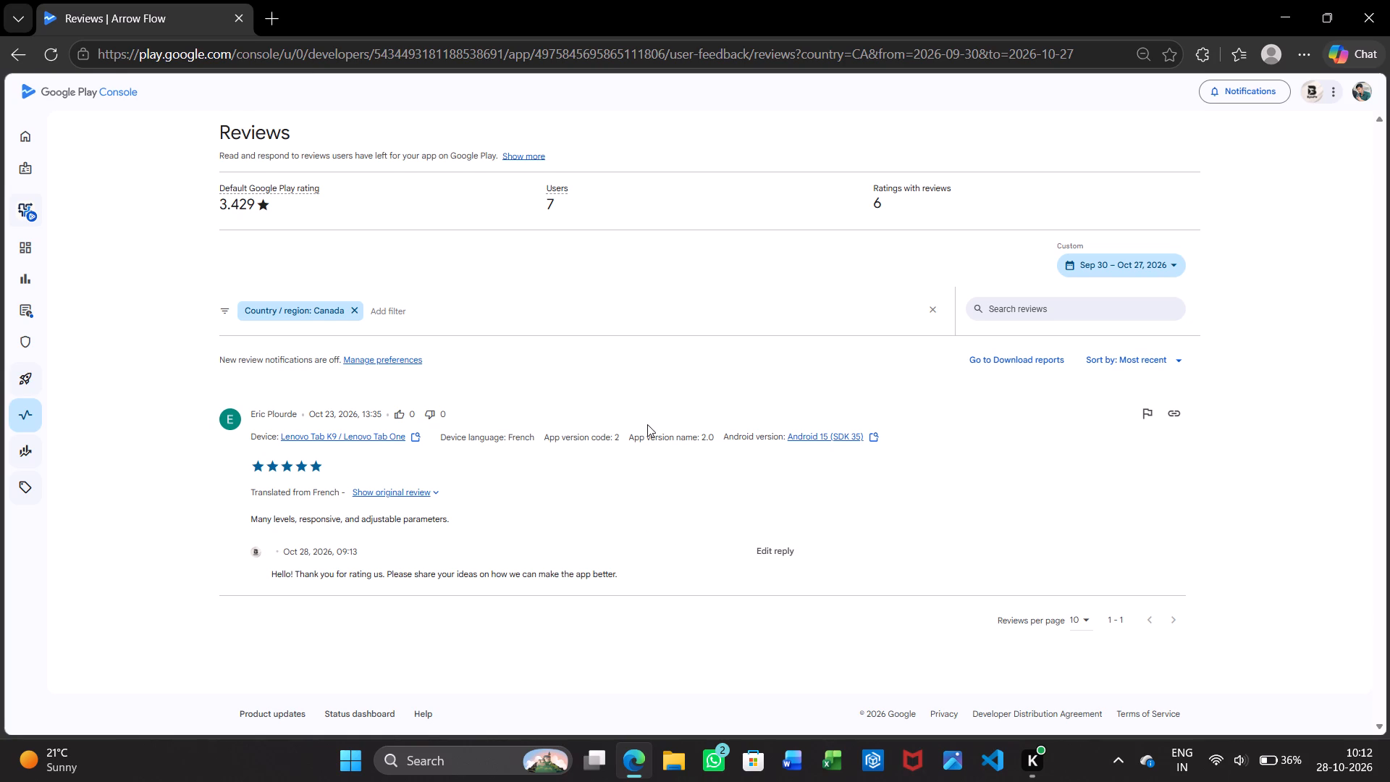
scroll(647, 424, up, 1)
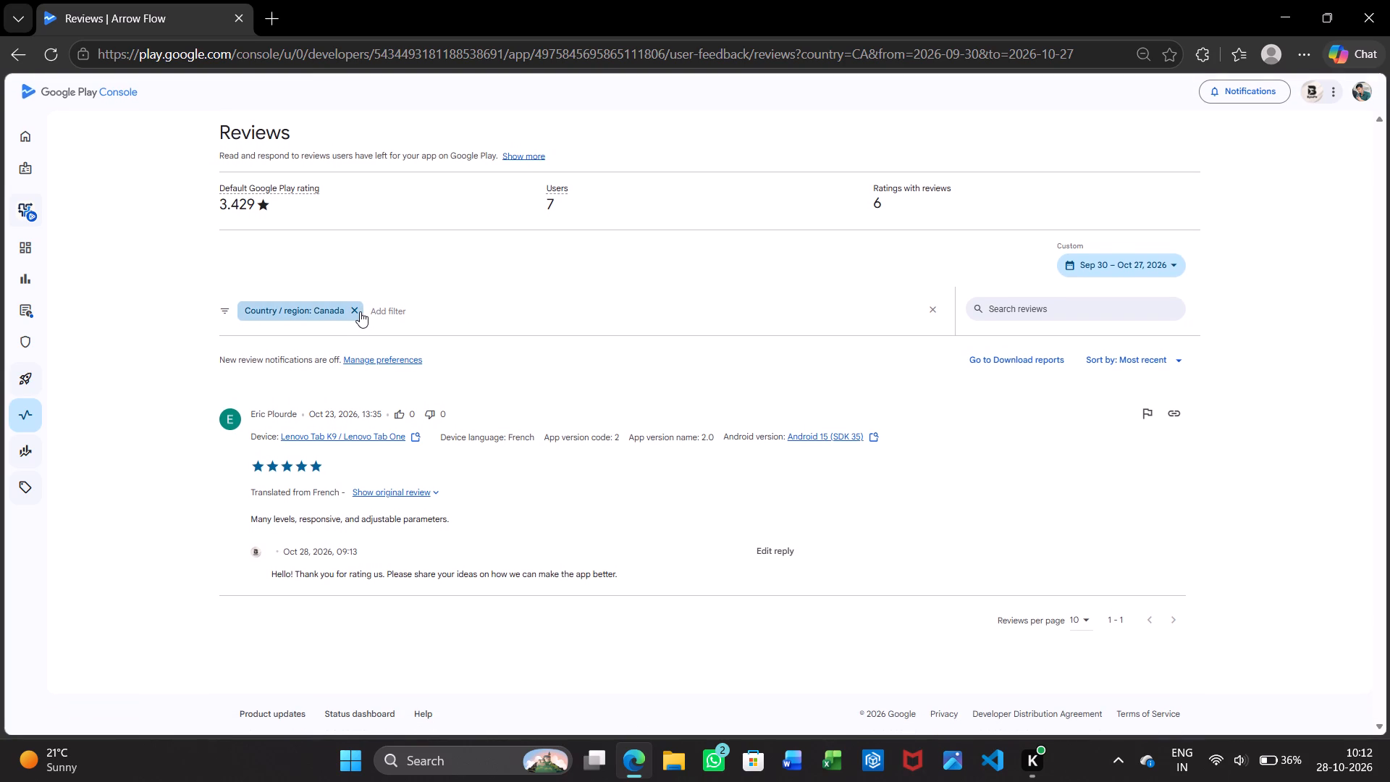
Remove the Canada country/region filter and read through the reviews from all countries.
click(360, 311)
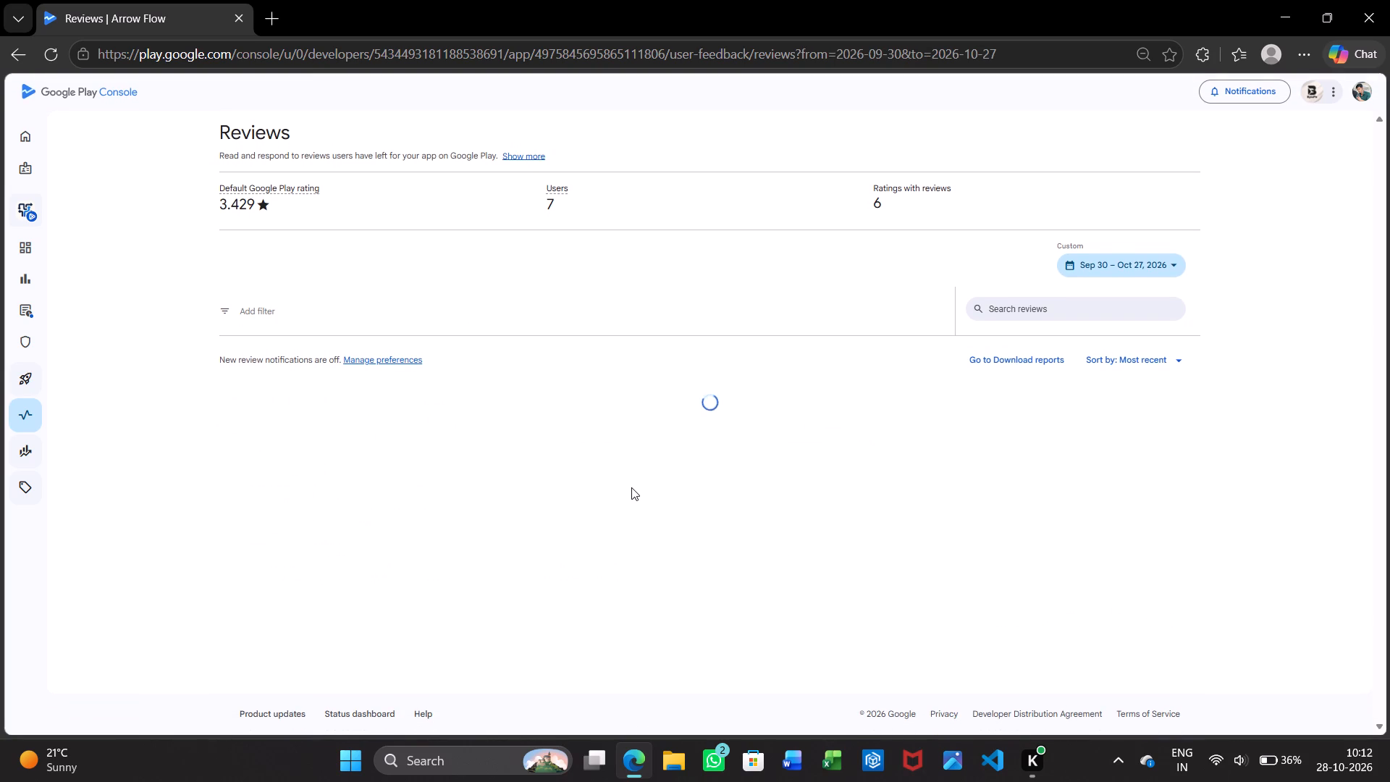
scroll(631, 487, down, 2)
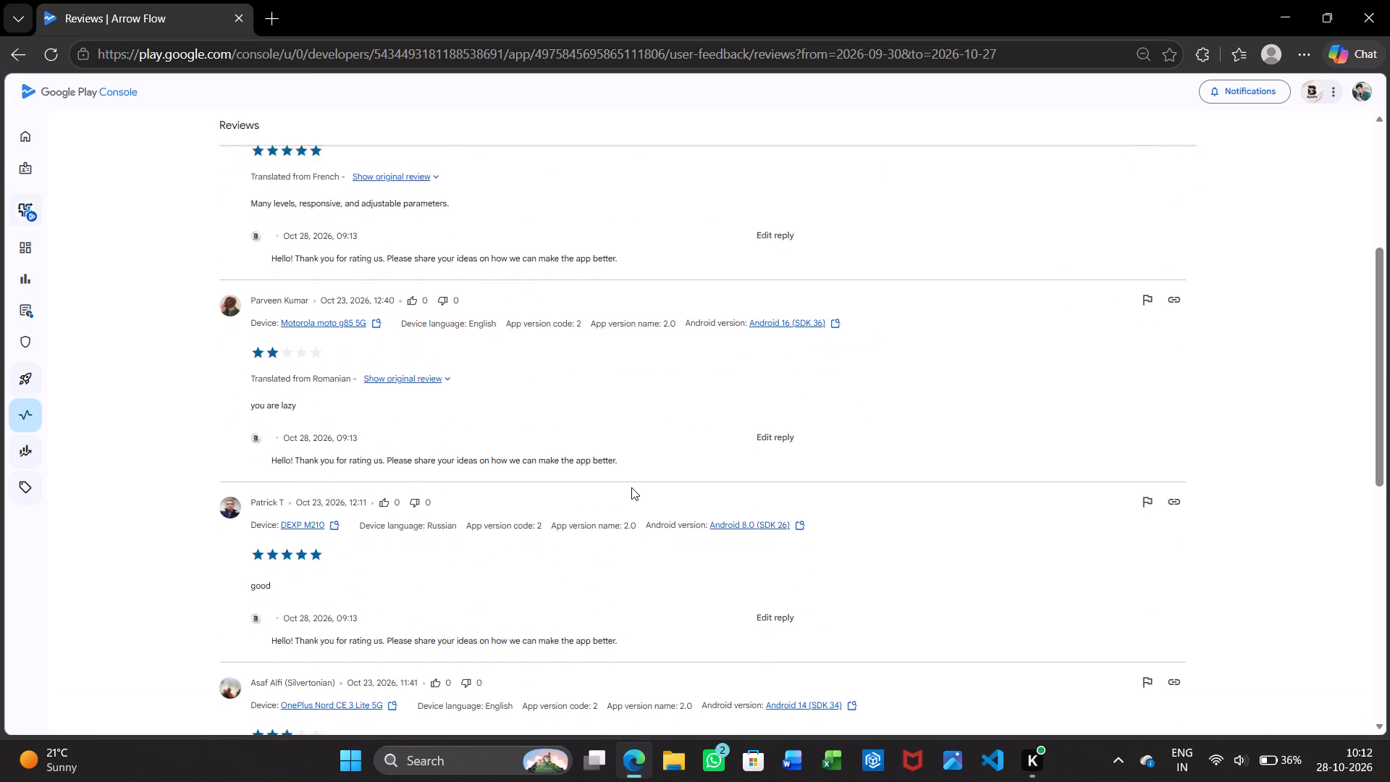
scroll(631, 487, down, 2)
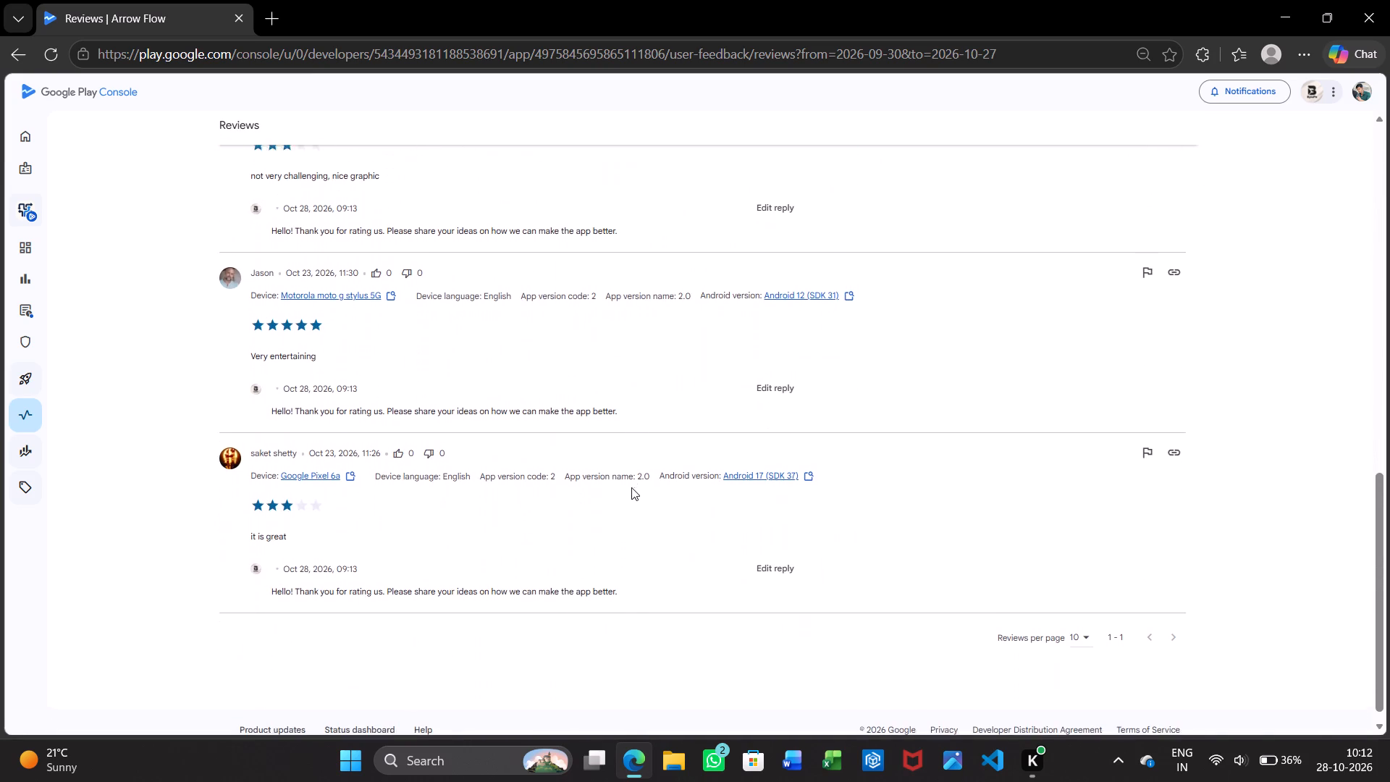
Open the Google Pixel 6a device details from its review and examine the Android vitals, ratings and reviews, and reach metrics.
click(330, 463)
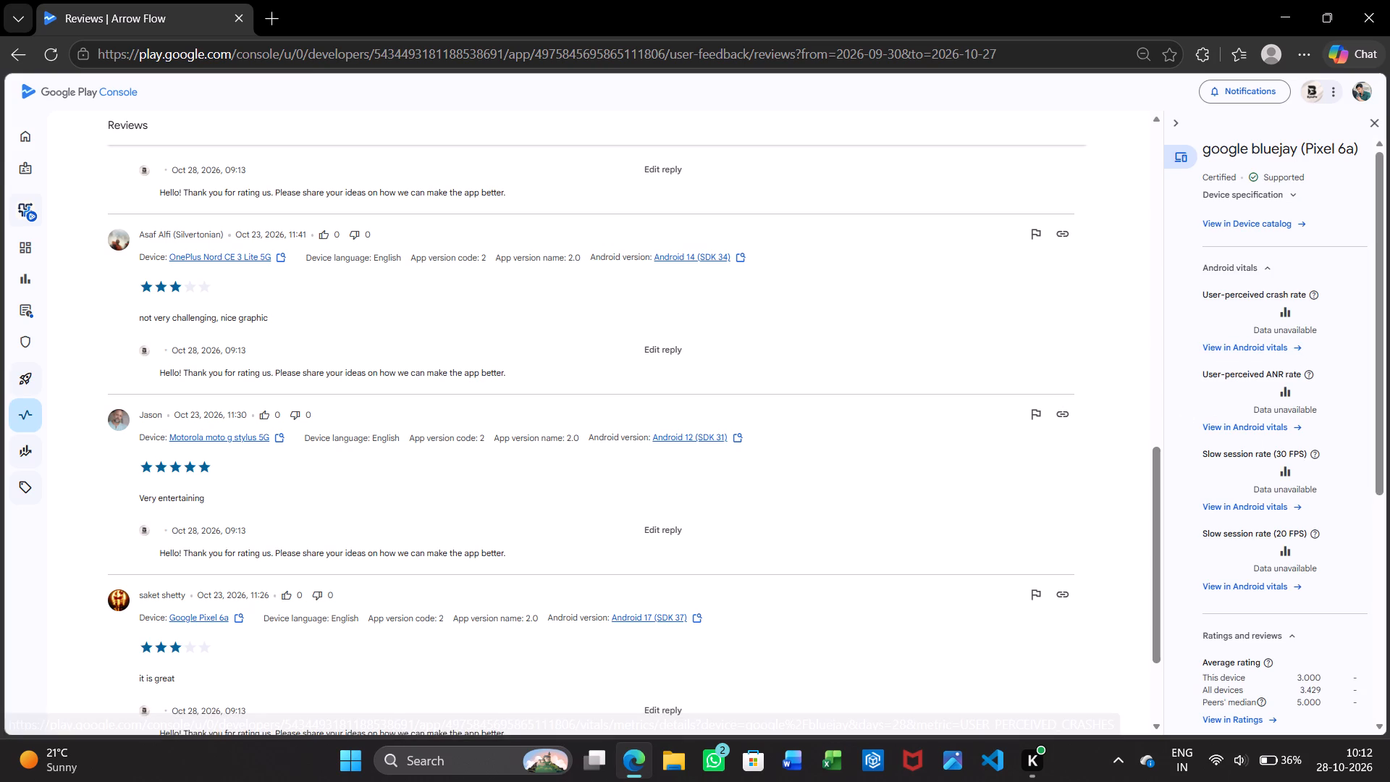
scroll(1267, 450, down, 2)
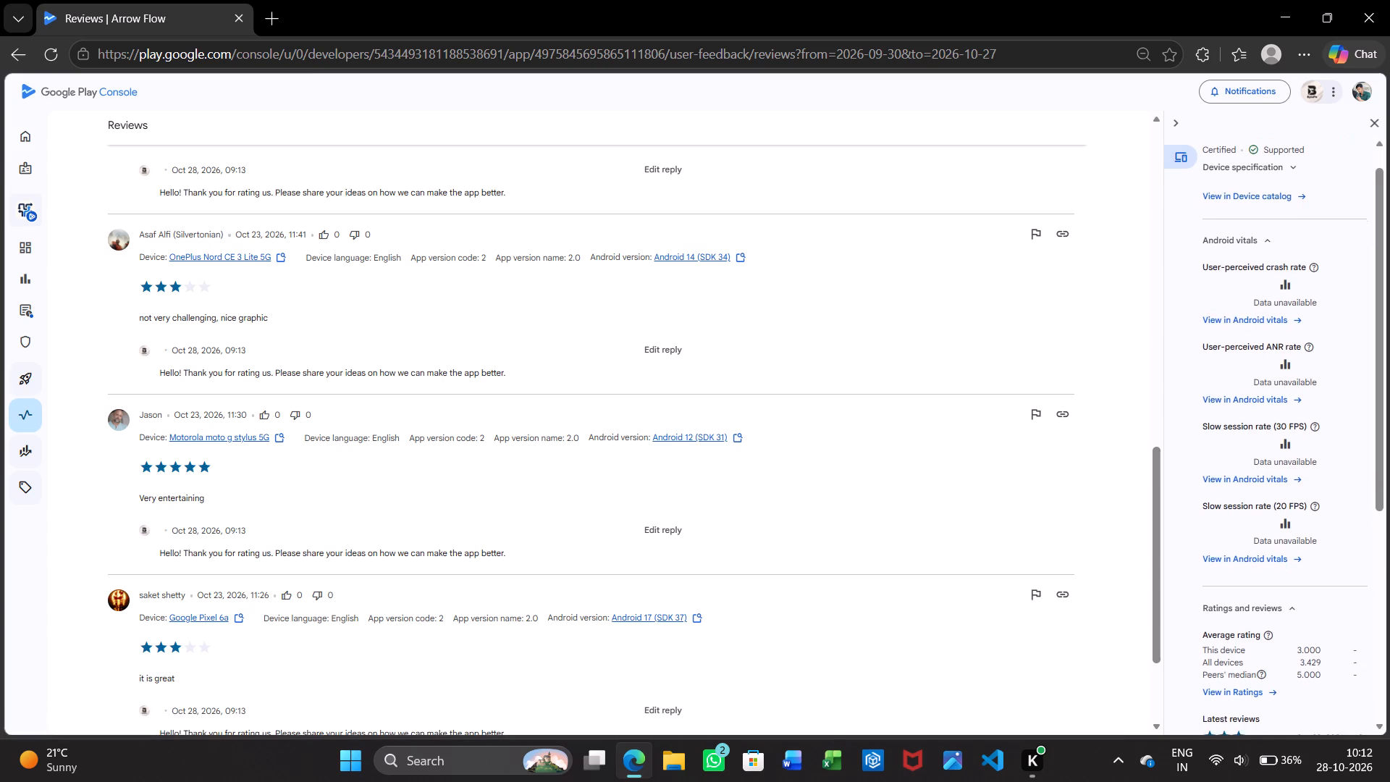
scroll(1267, 450, down, 2)
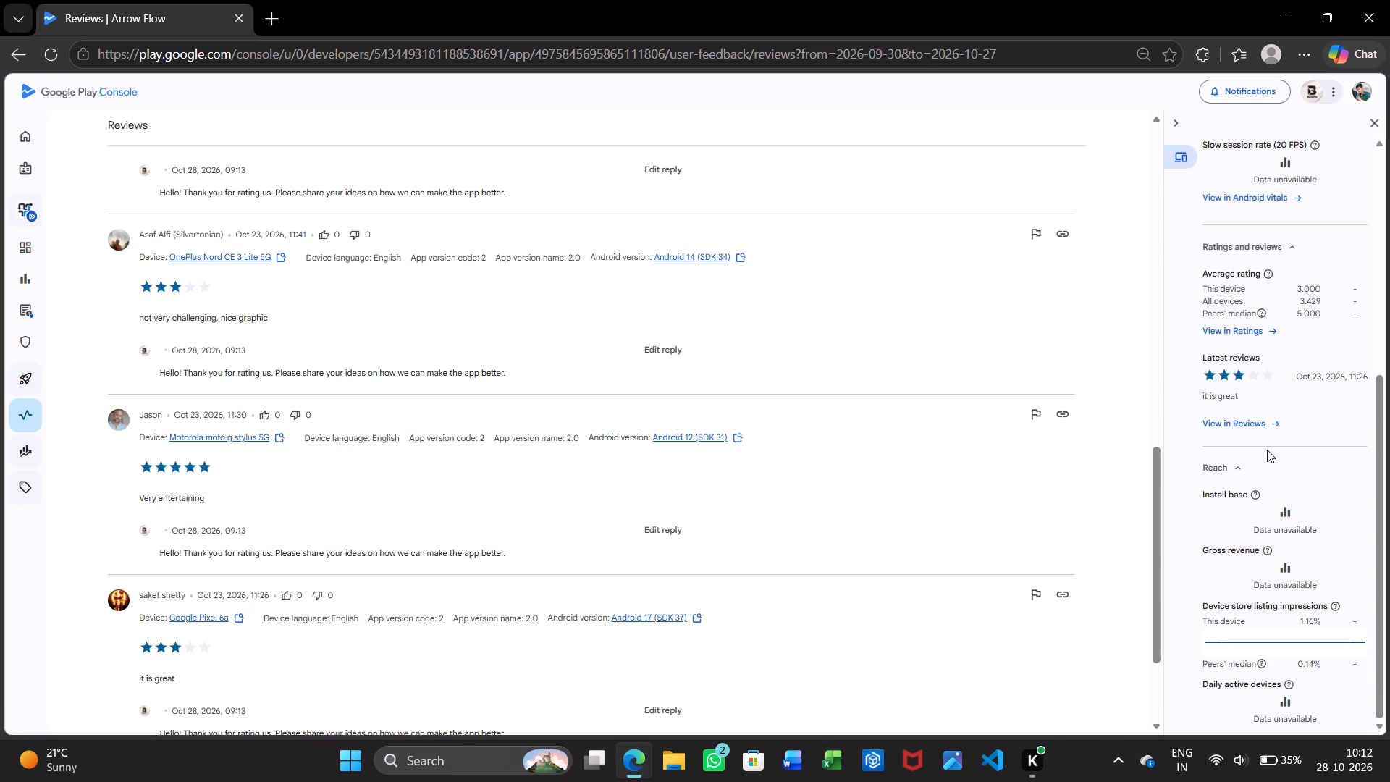
scroll(1267, 450, down, 1)
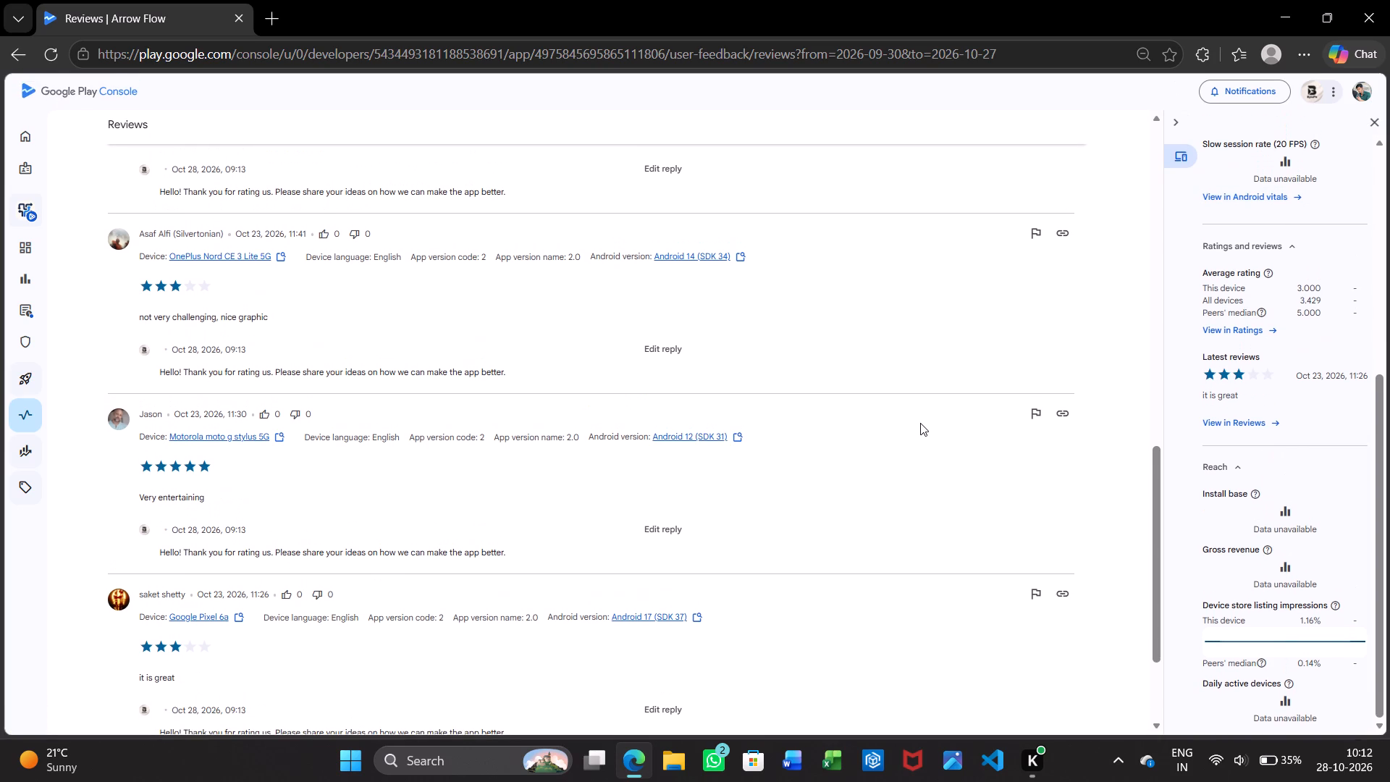
click(920, 423)
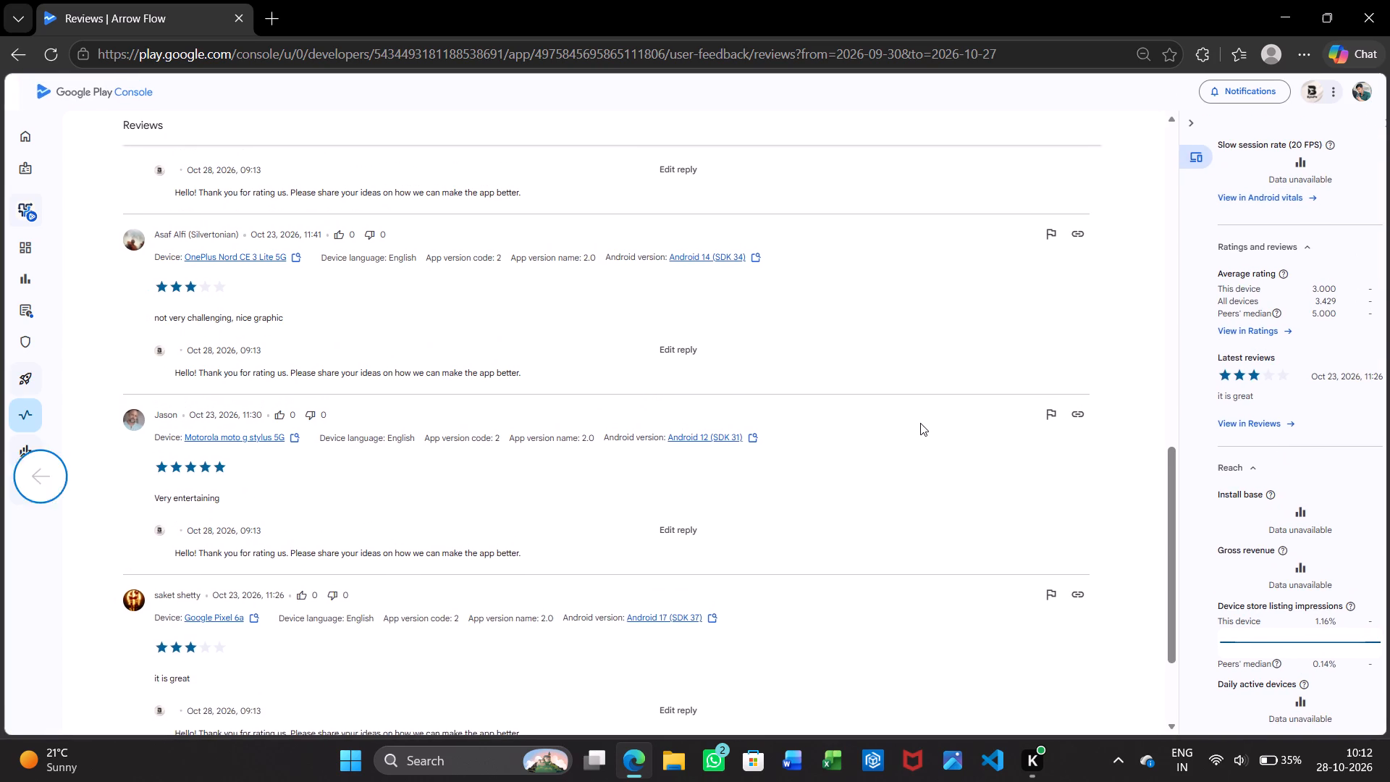
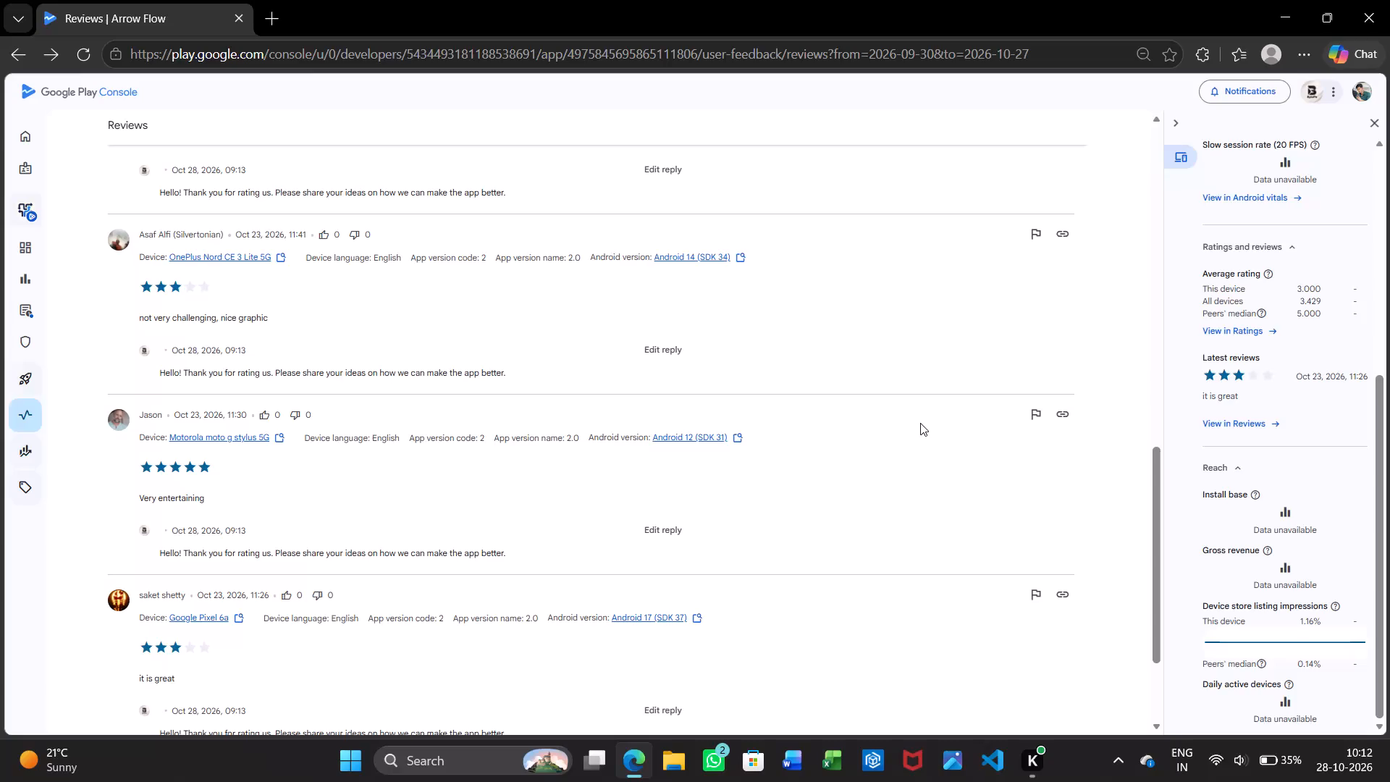
Open Arrow Flow's publishing overview and check the store listing changes in review.
scroll(28, 455, up, 2)
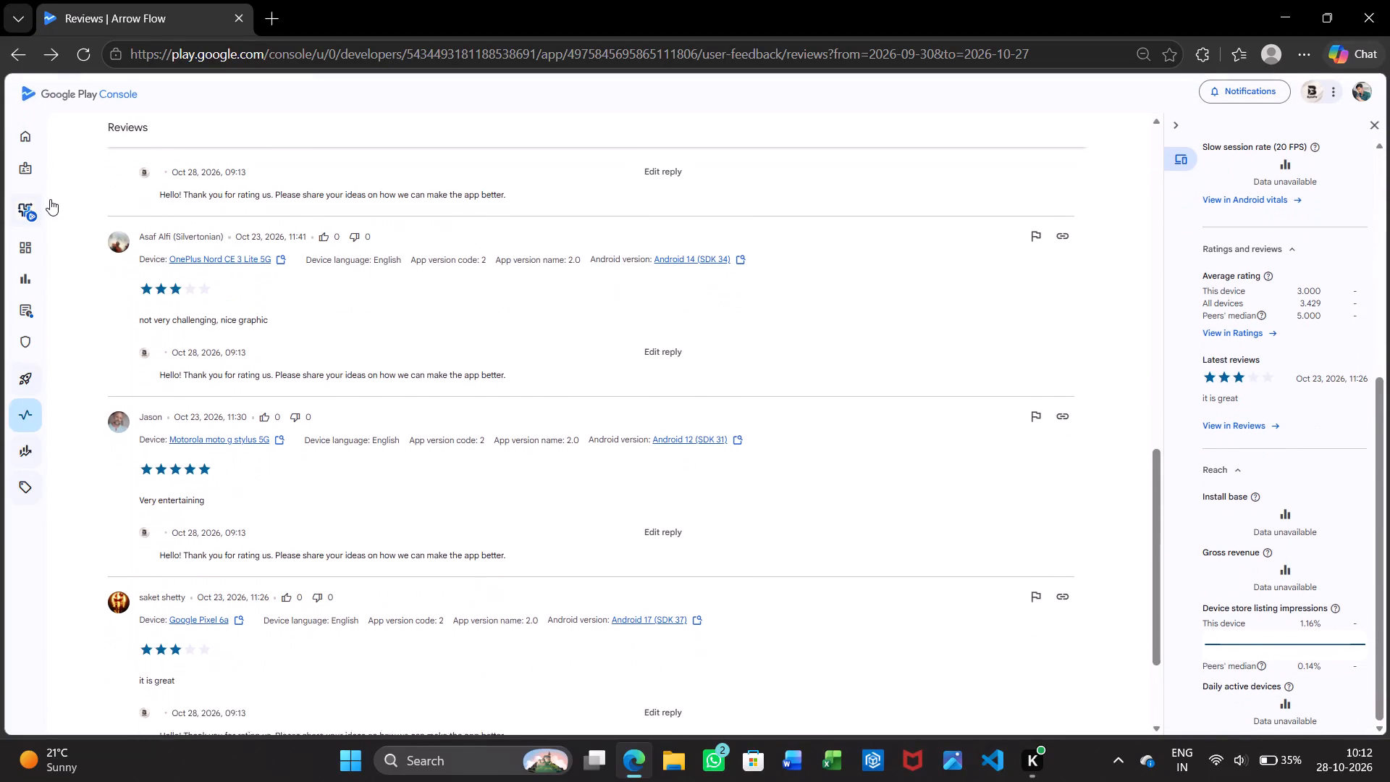
click(56, 308)
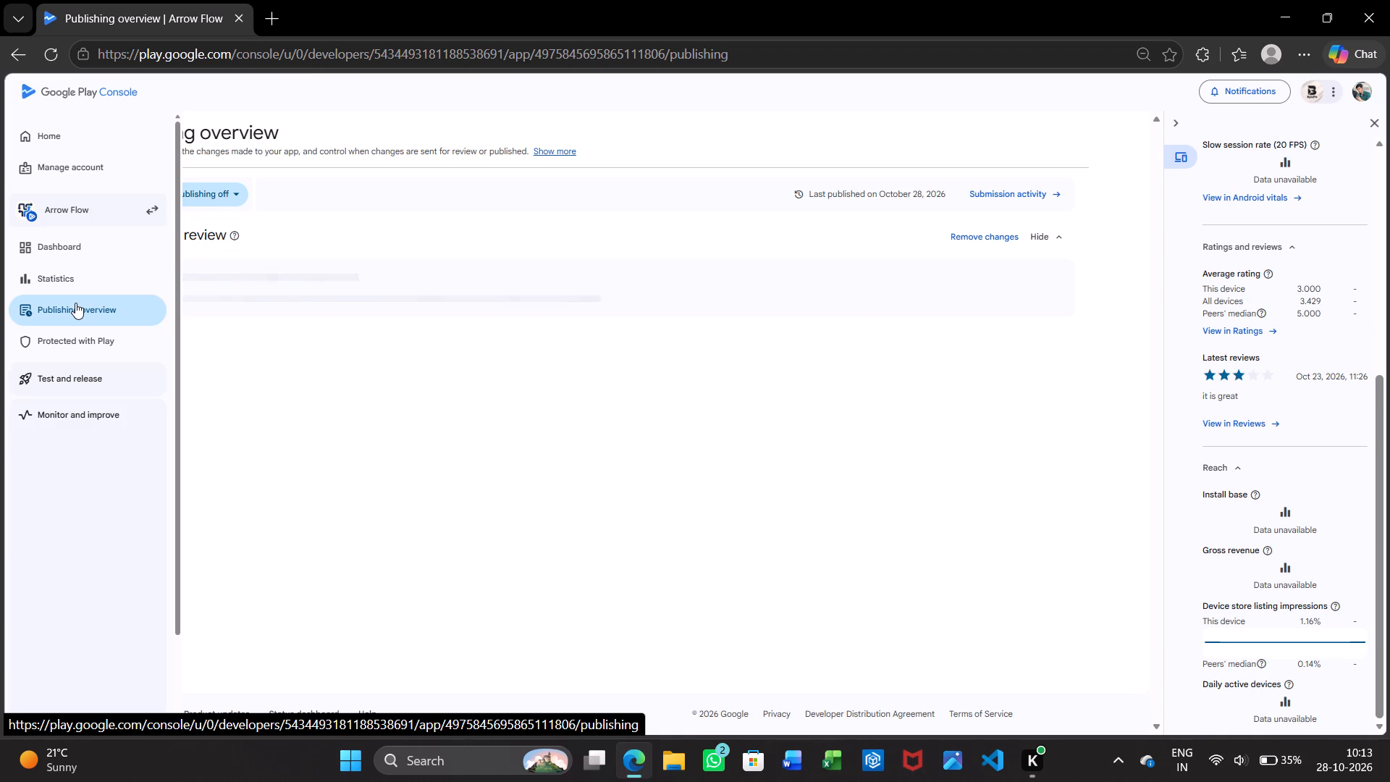
click(395, 545)
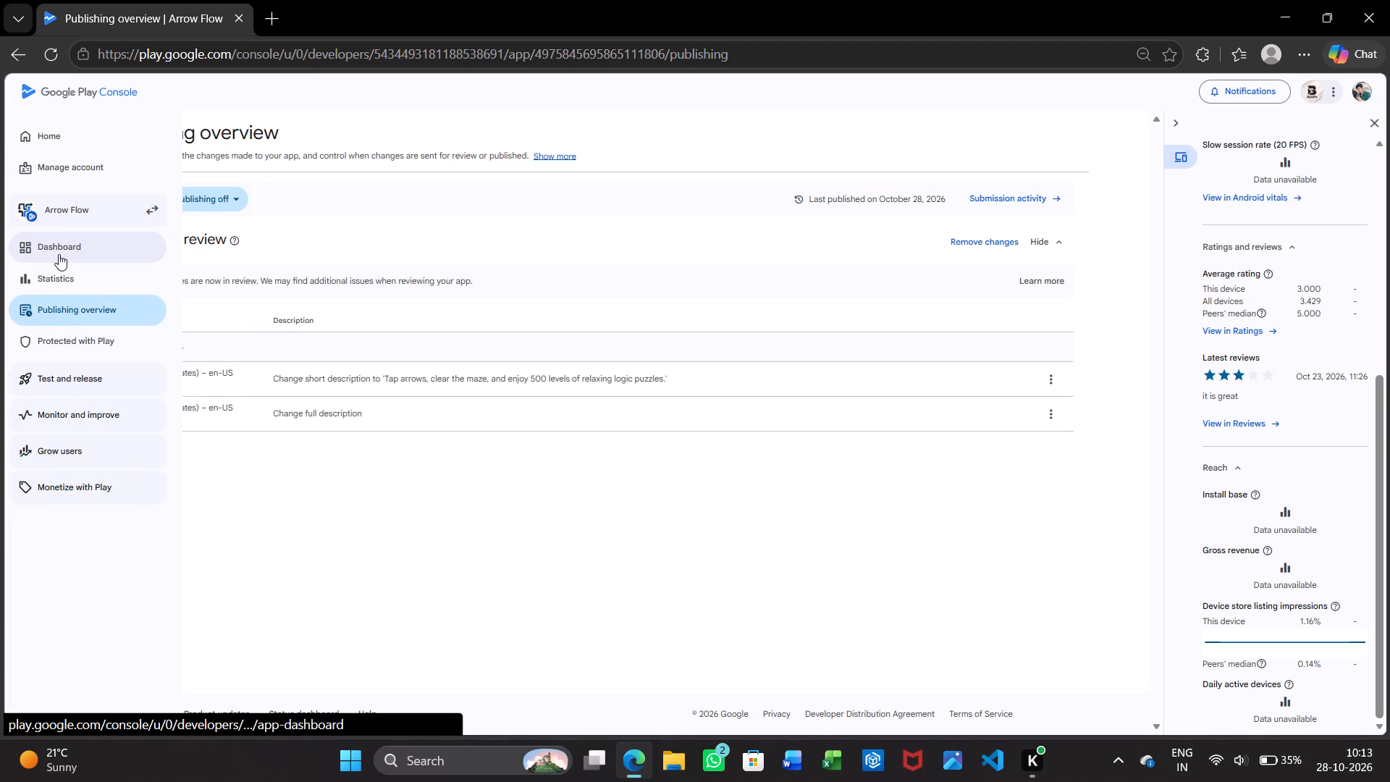
Open the Arrow Flow dashboard and examine its release, rating, user growth, marketing activity and total installs sections.
click(59, 254)
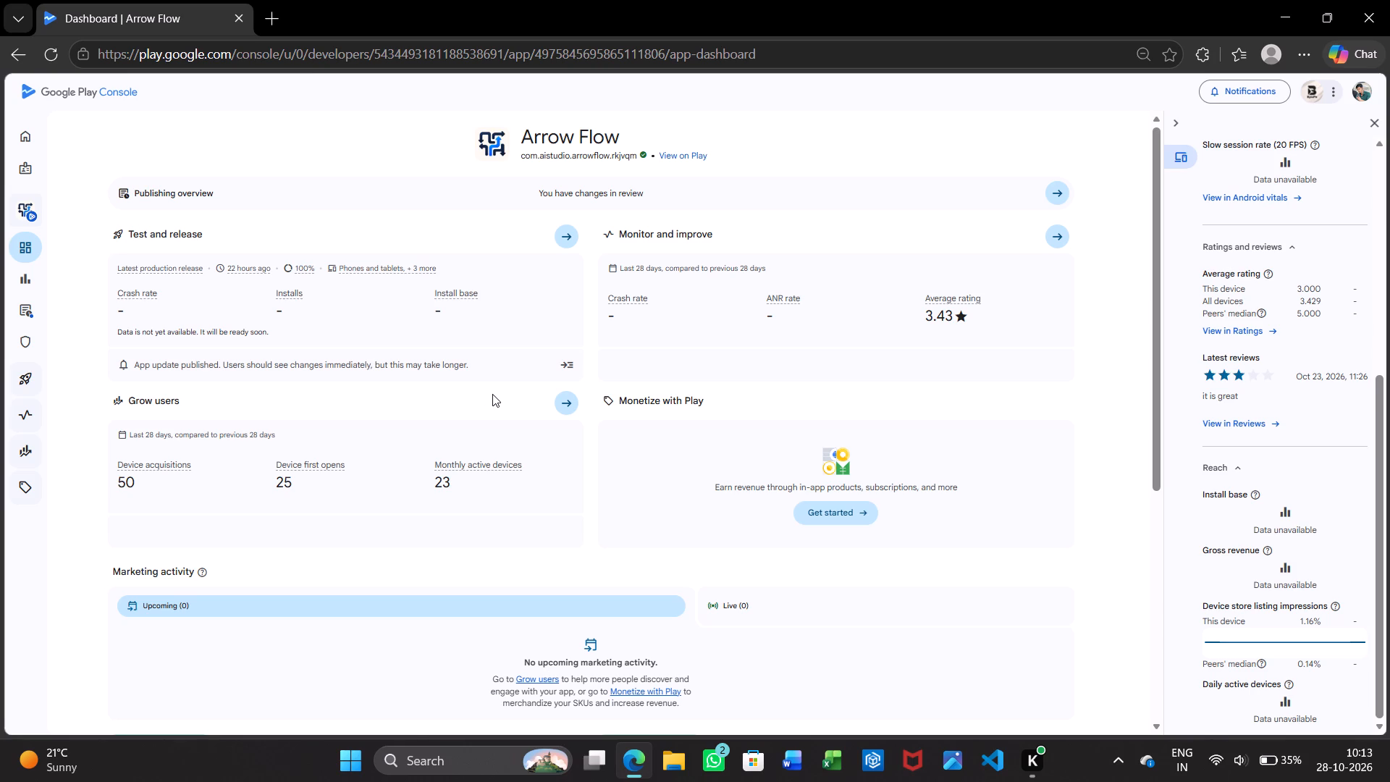
scroll(492, 394, down, 2)
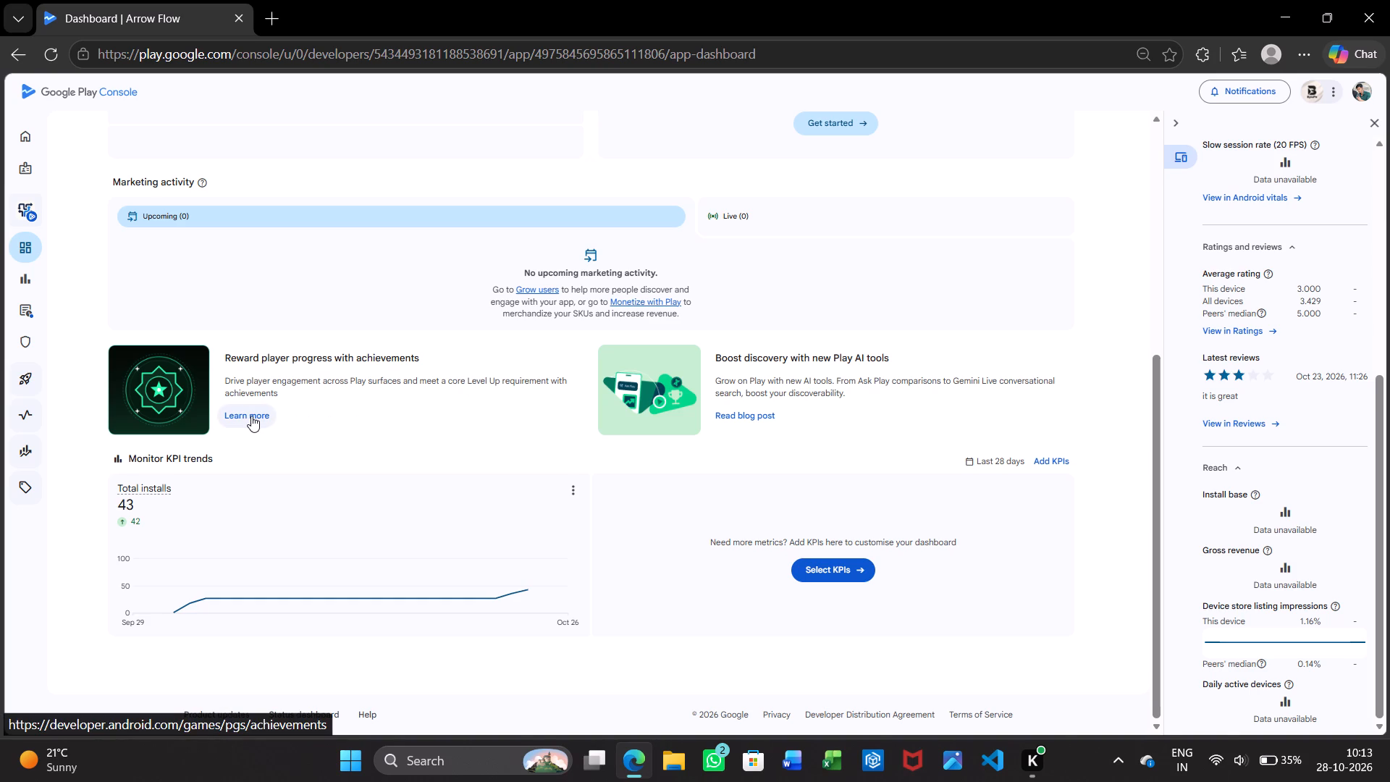
click(122, 515)
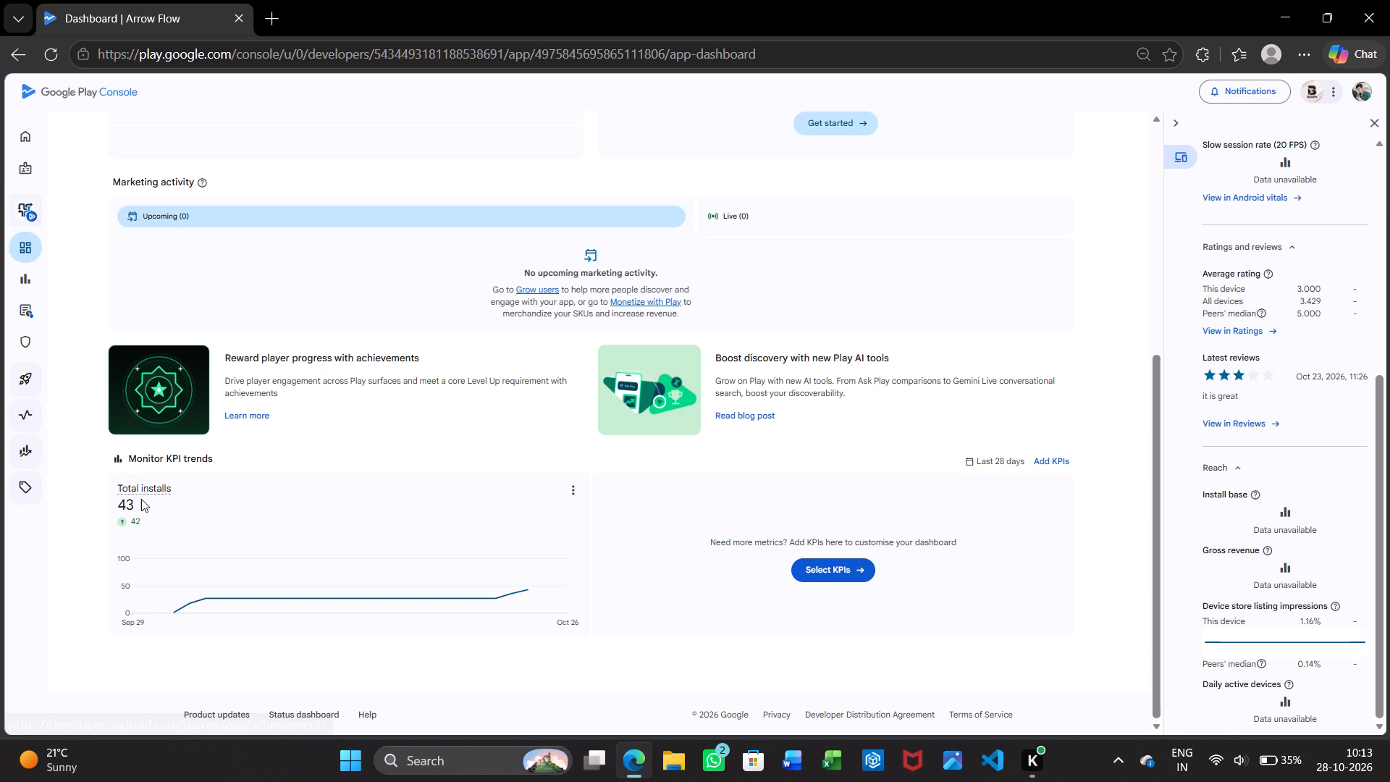
click(244, 413)
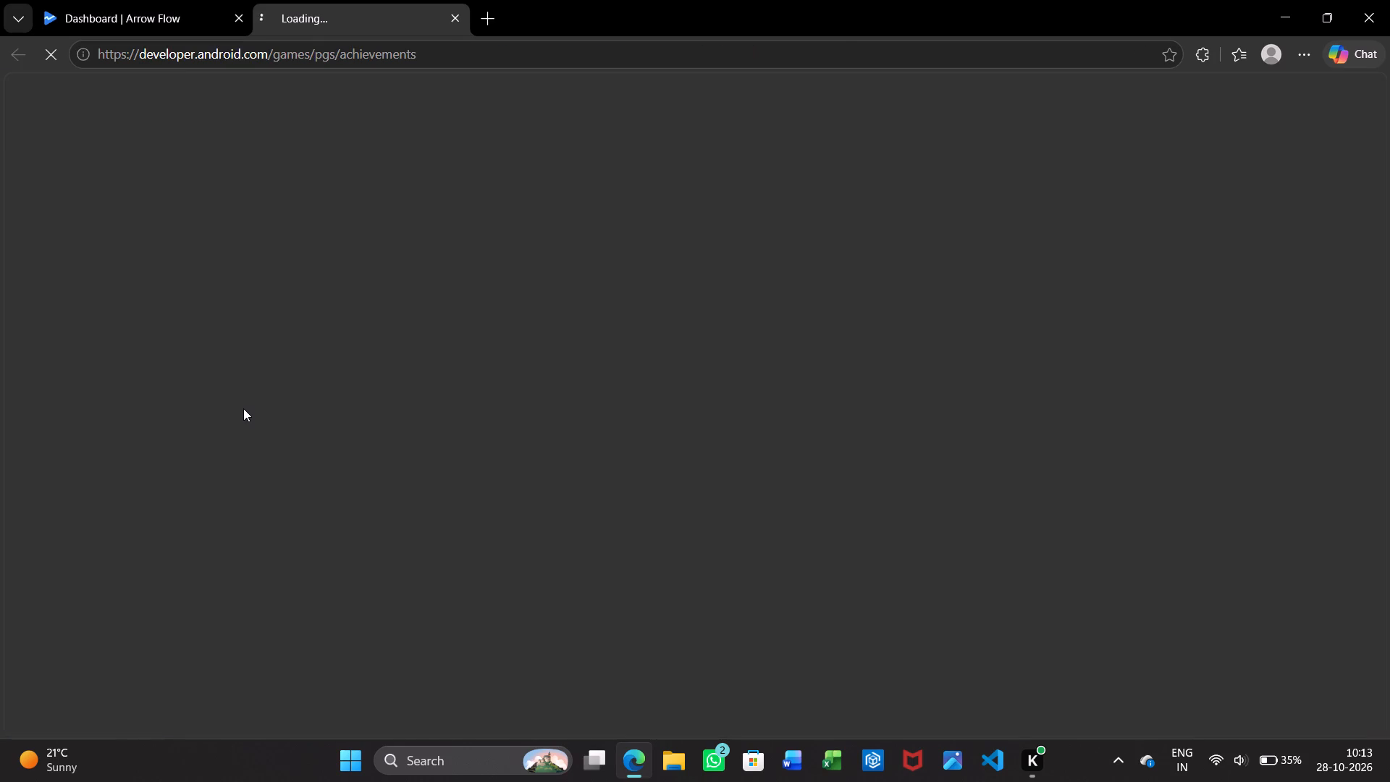
click(451, 13)
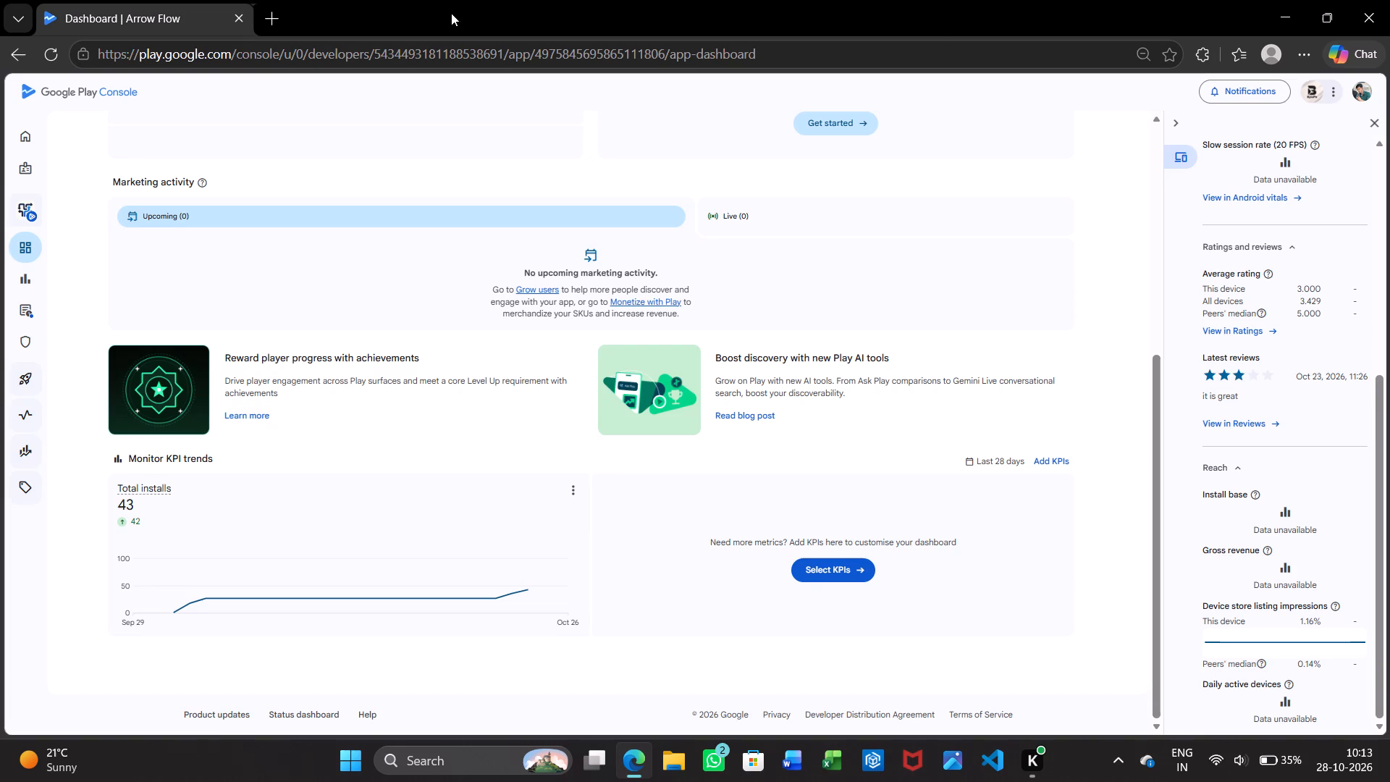
scroll(400, 422, up, 2)
scroll(400, 422, down, 1)
click(691, 462)
scroll(691, 462, up, 3)
scroll(647, 321, up, 2)
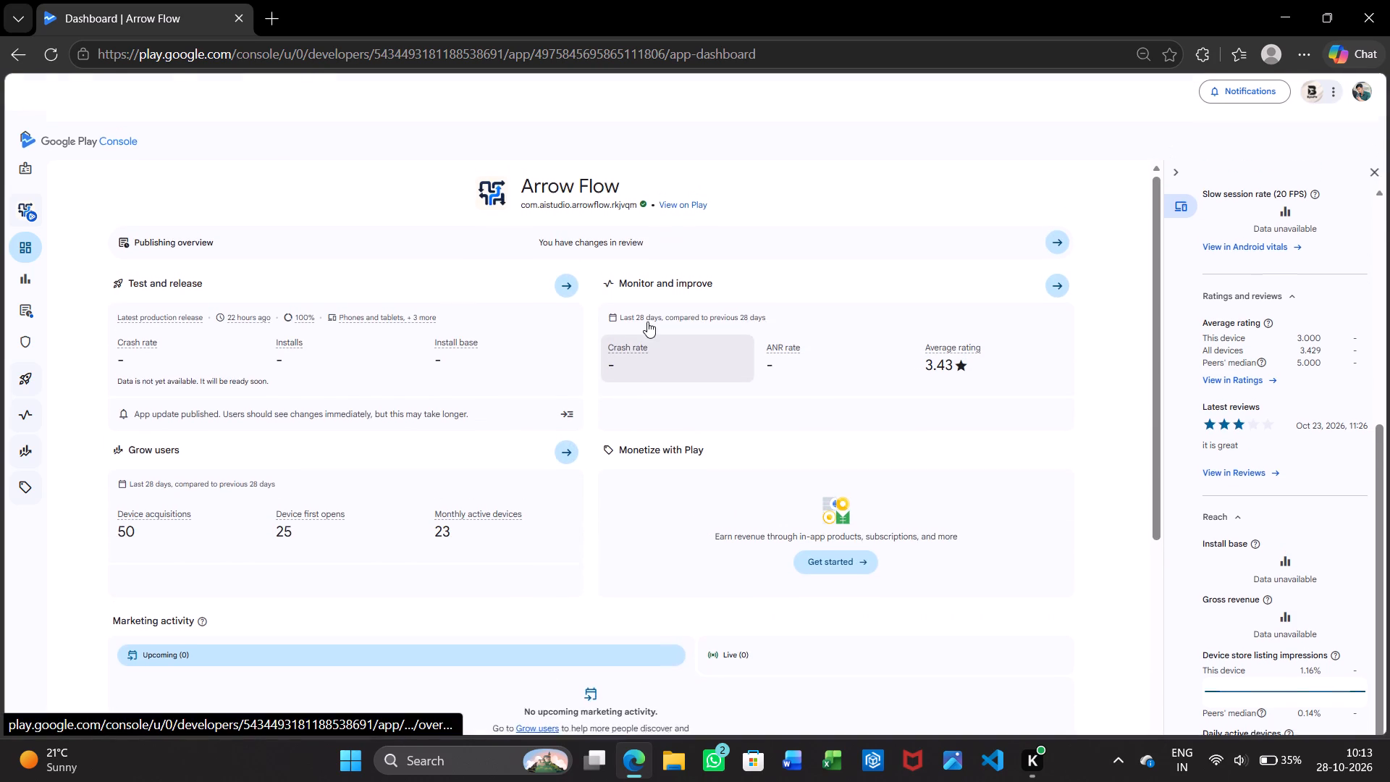
Go to the developer account's home page and filter the app list to publishing submissions.
scroll(413, 325, right, 7)
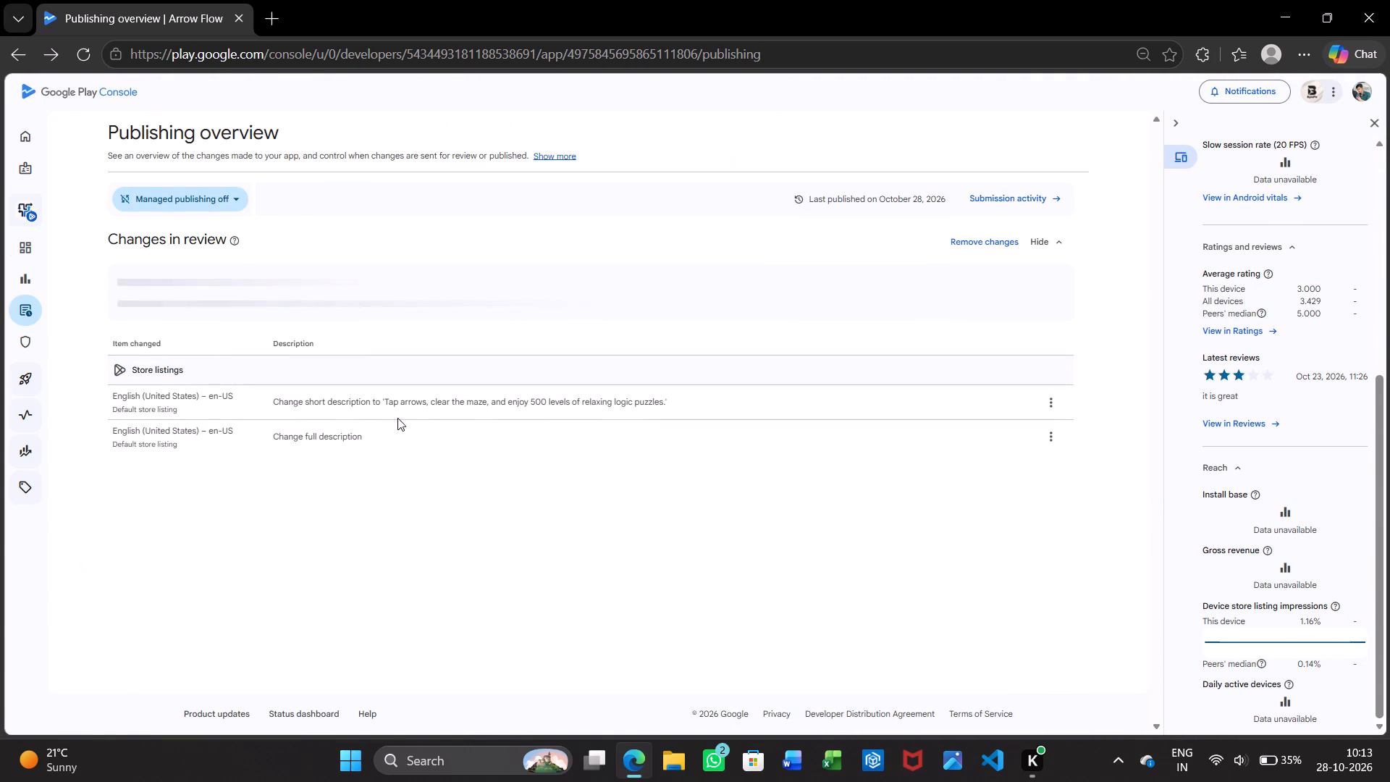
click(230, 479)
scroll(230, 479, right, 6)
click(30, 146)
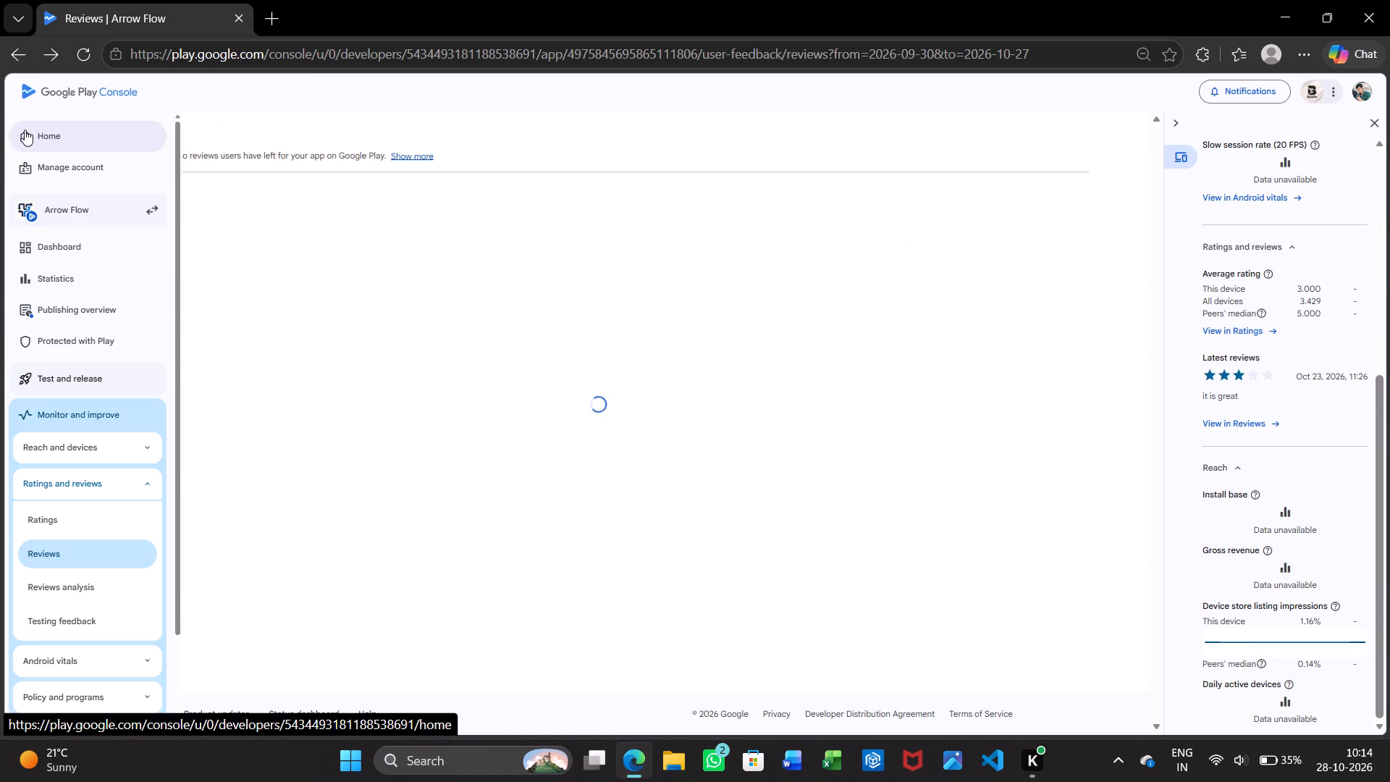
click(25, 130)
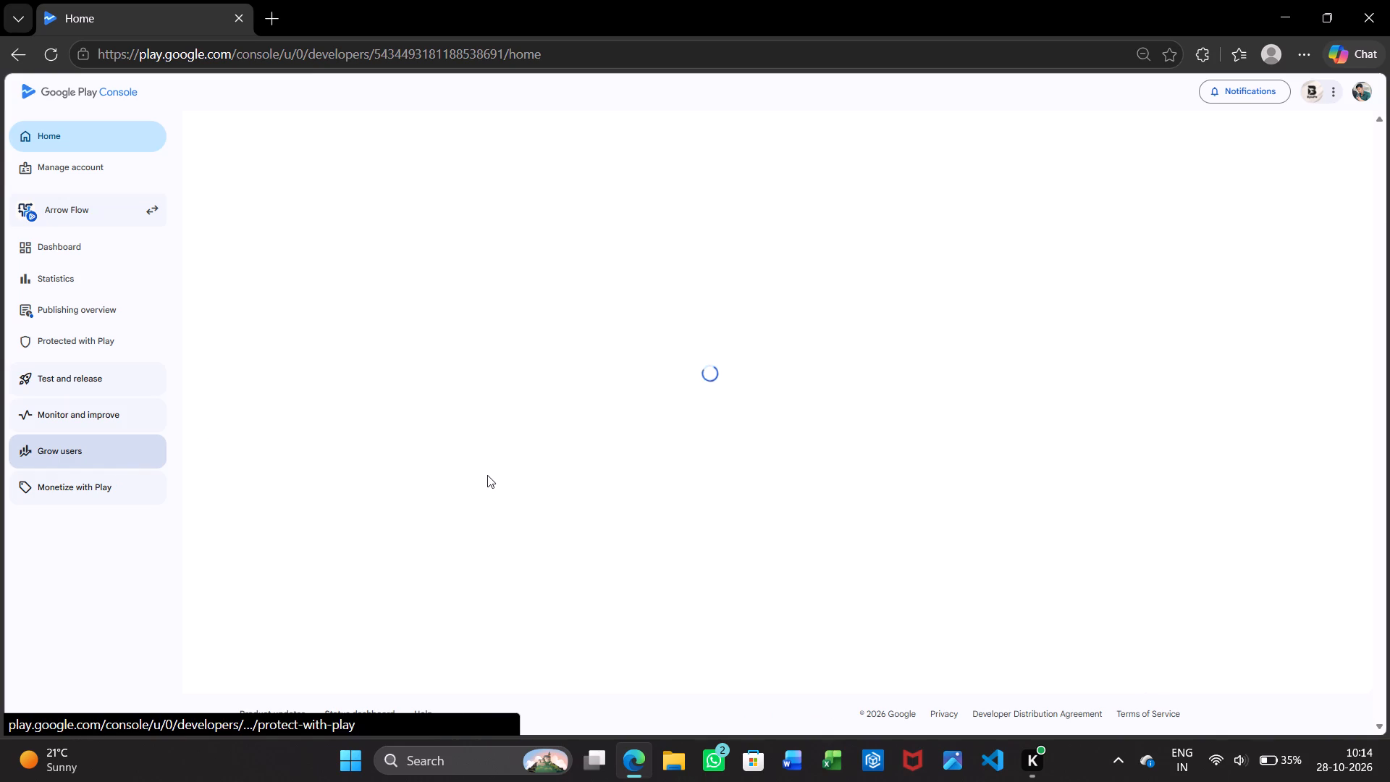
scroll(487, 475, down, 1)
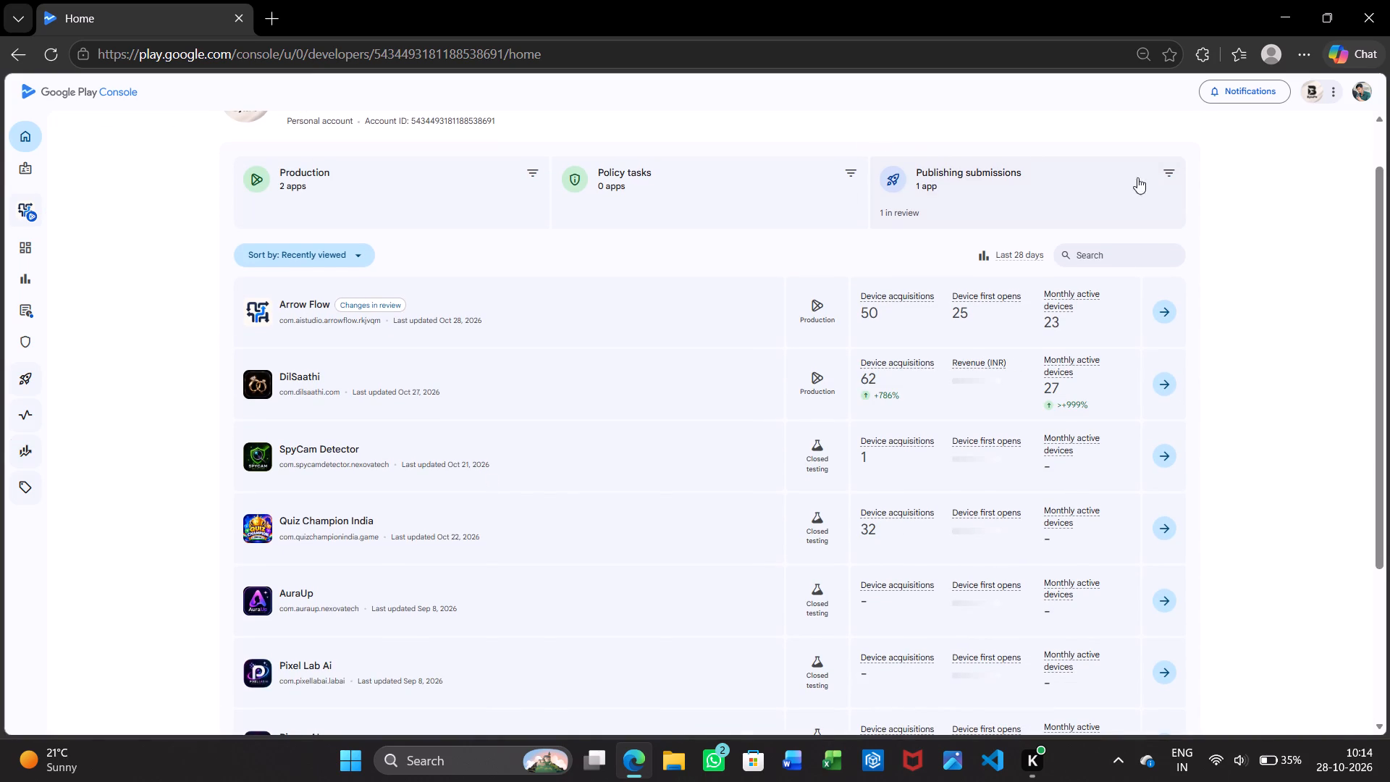
click(1157, 172)
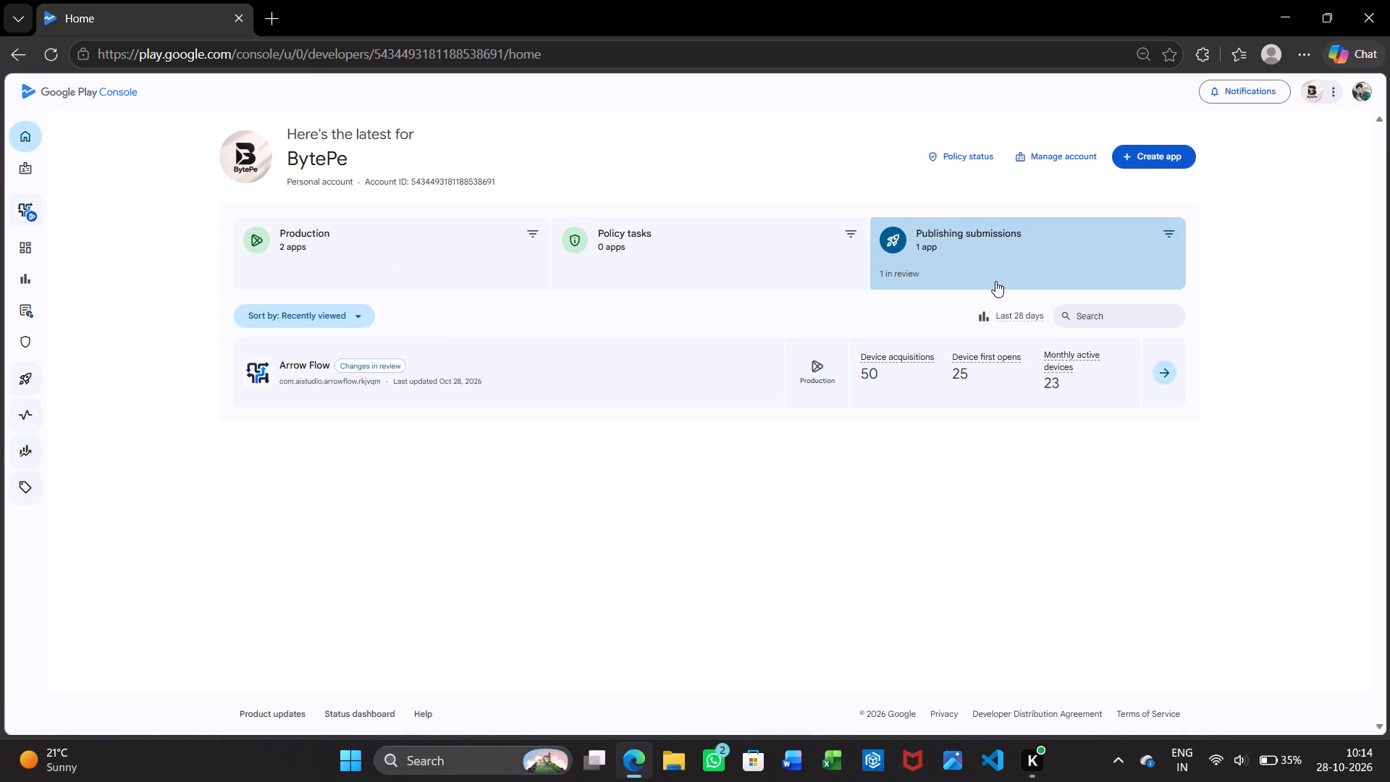
Go back through the visited reviews and country/region ratings breakdown to Arrow Flow's Ratings page.
scroll(753, 510, right, 6)
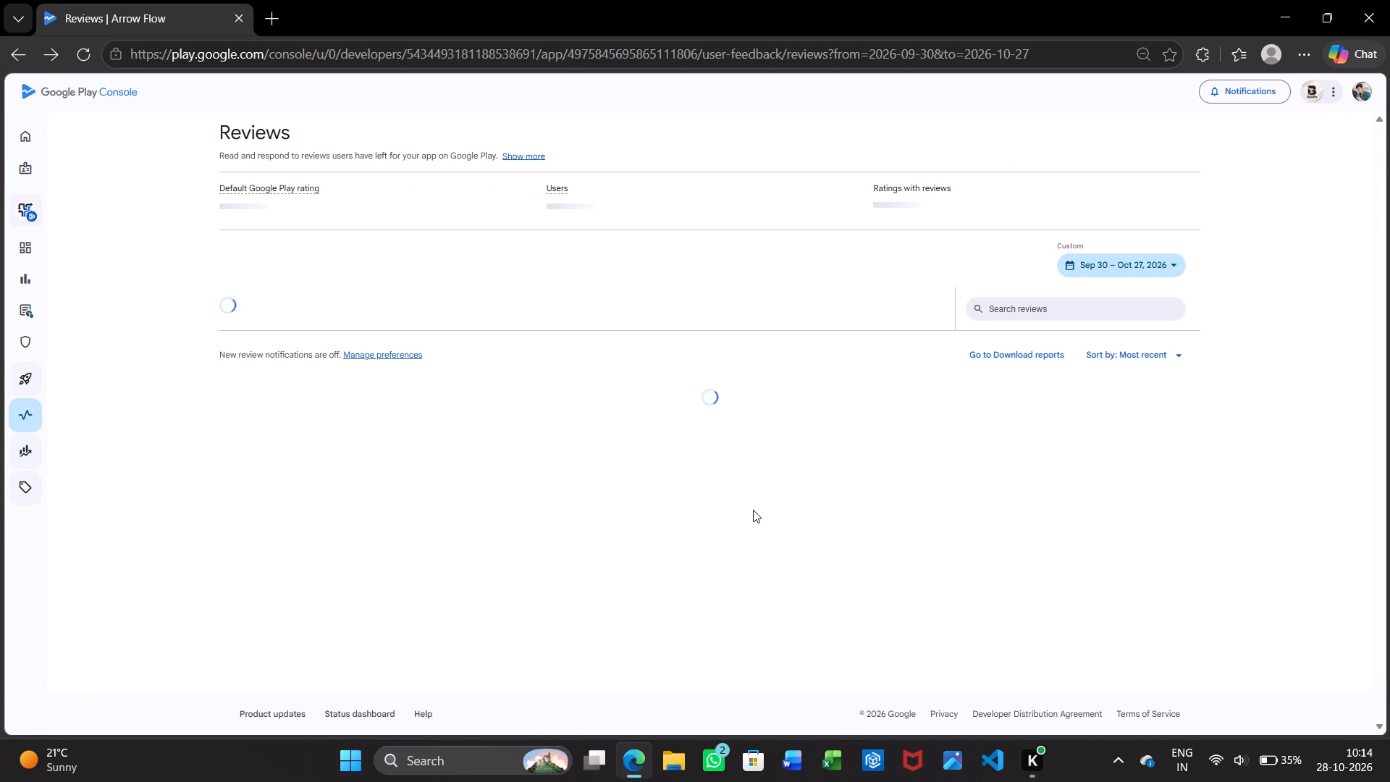
click(753, 510)
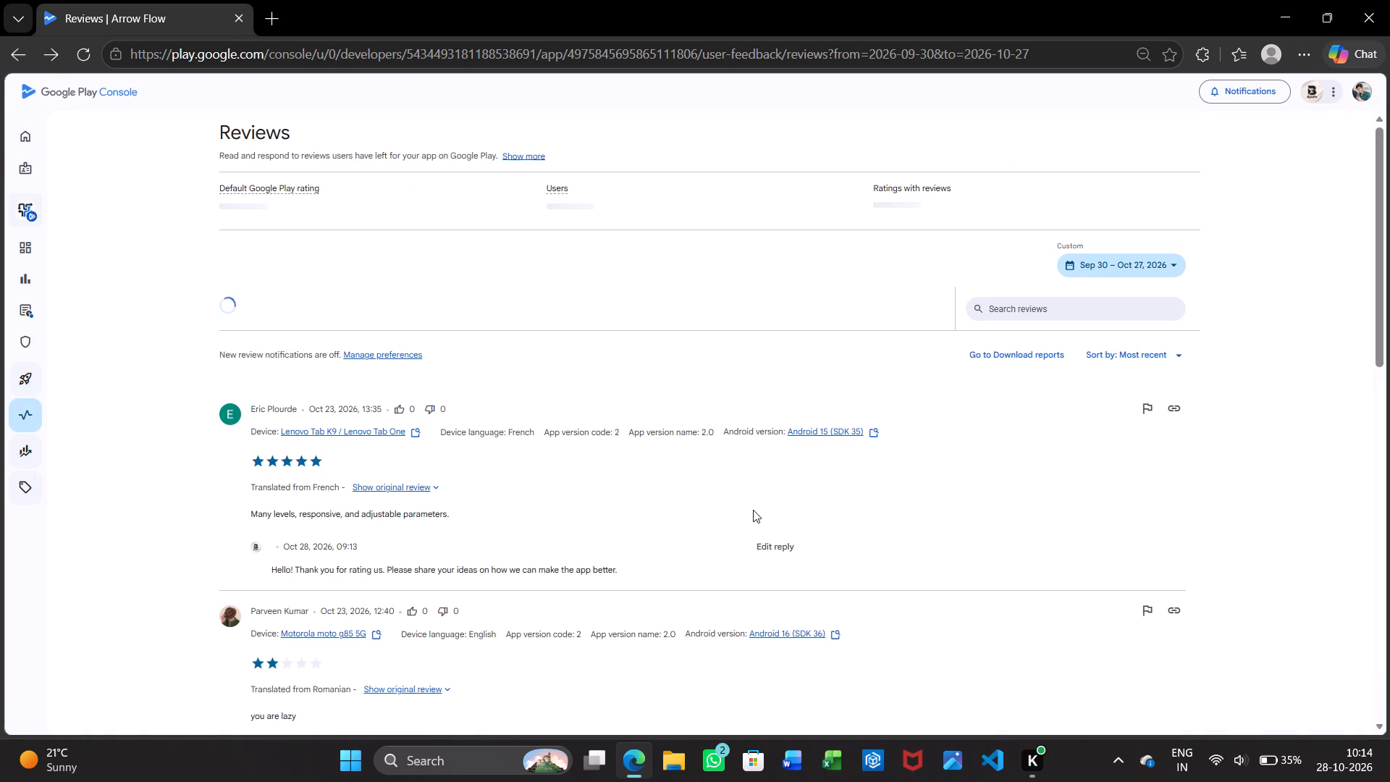
scroll(753, 510, right, 7)
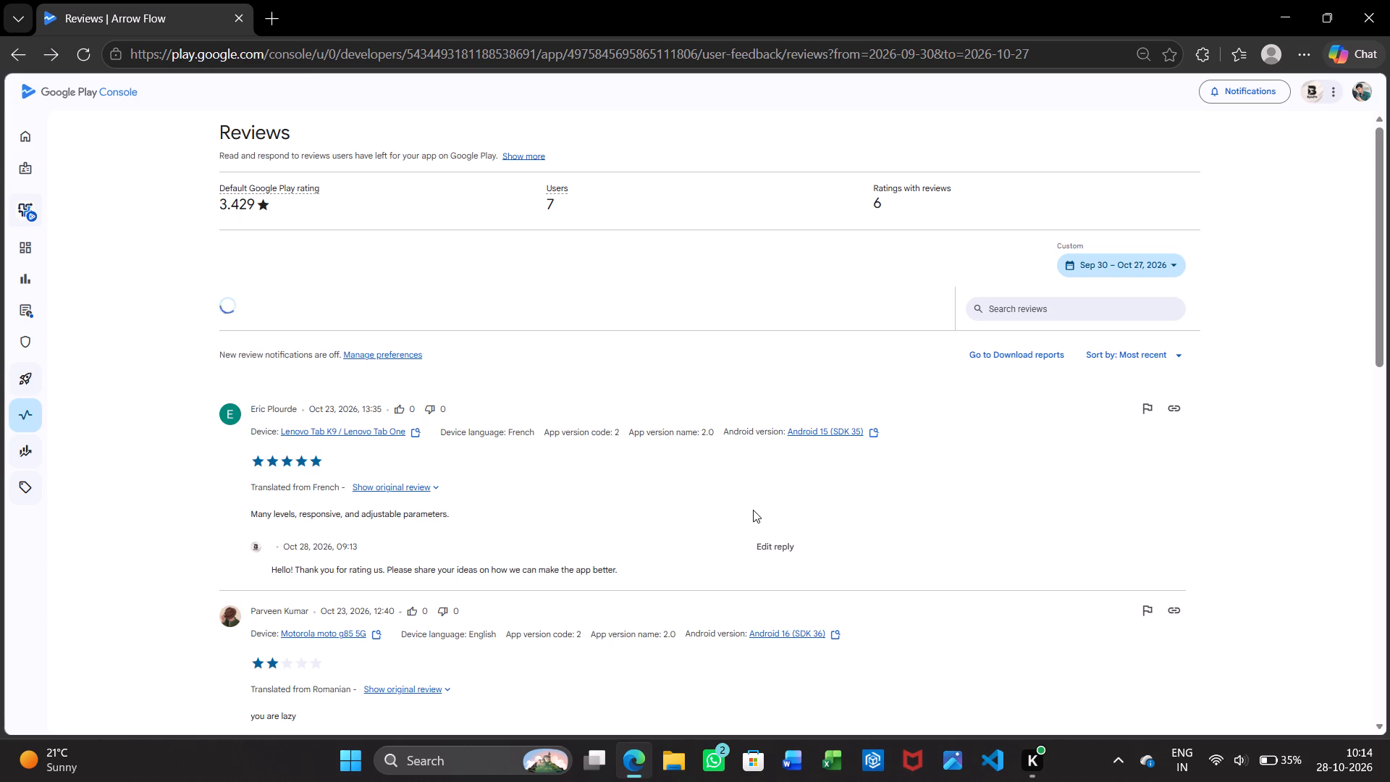
click(15, 49)
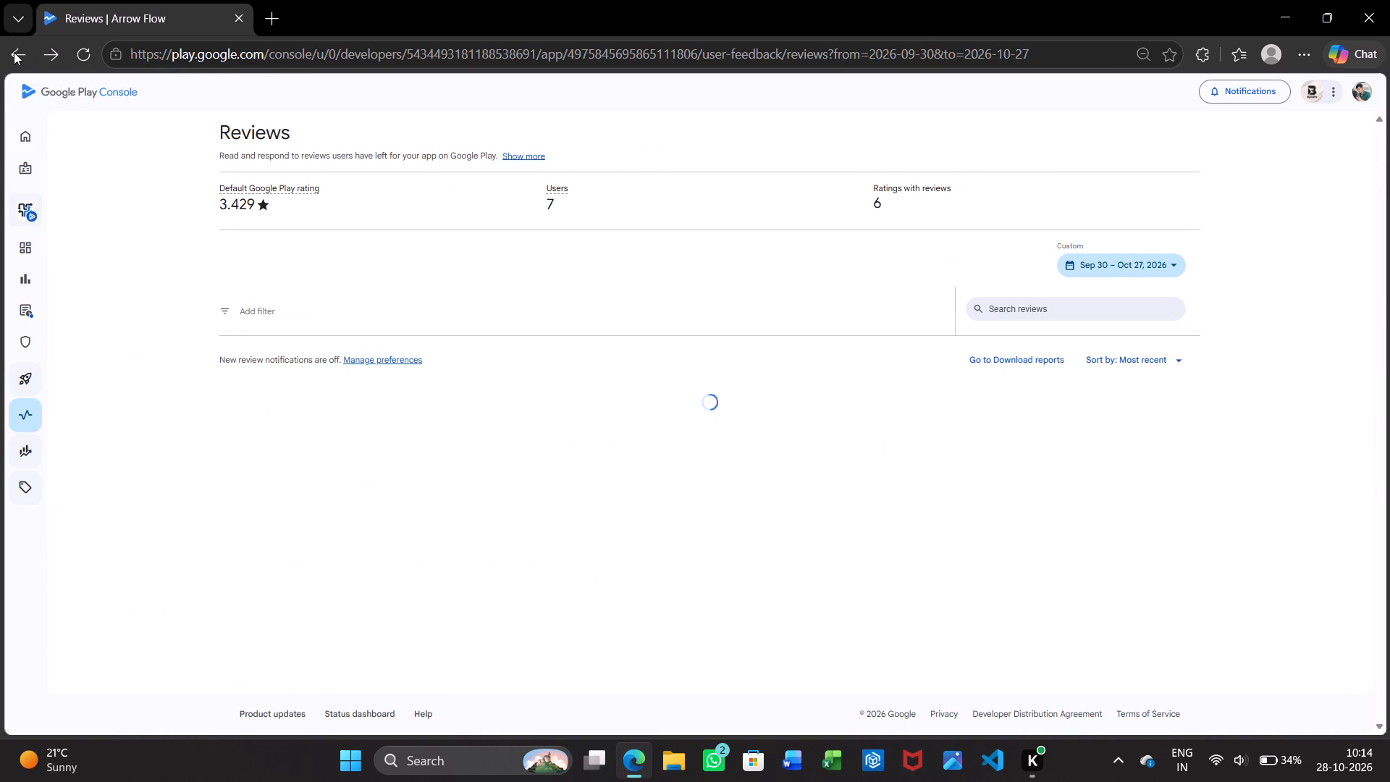
click(14, 52)
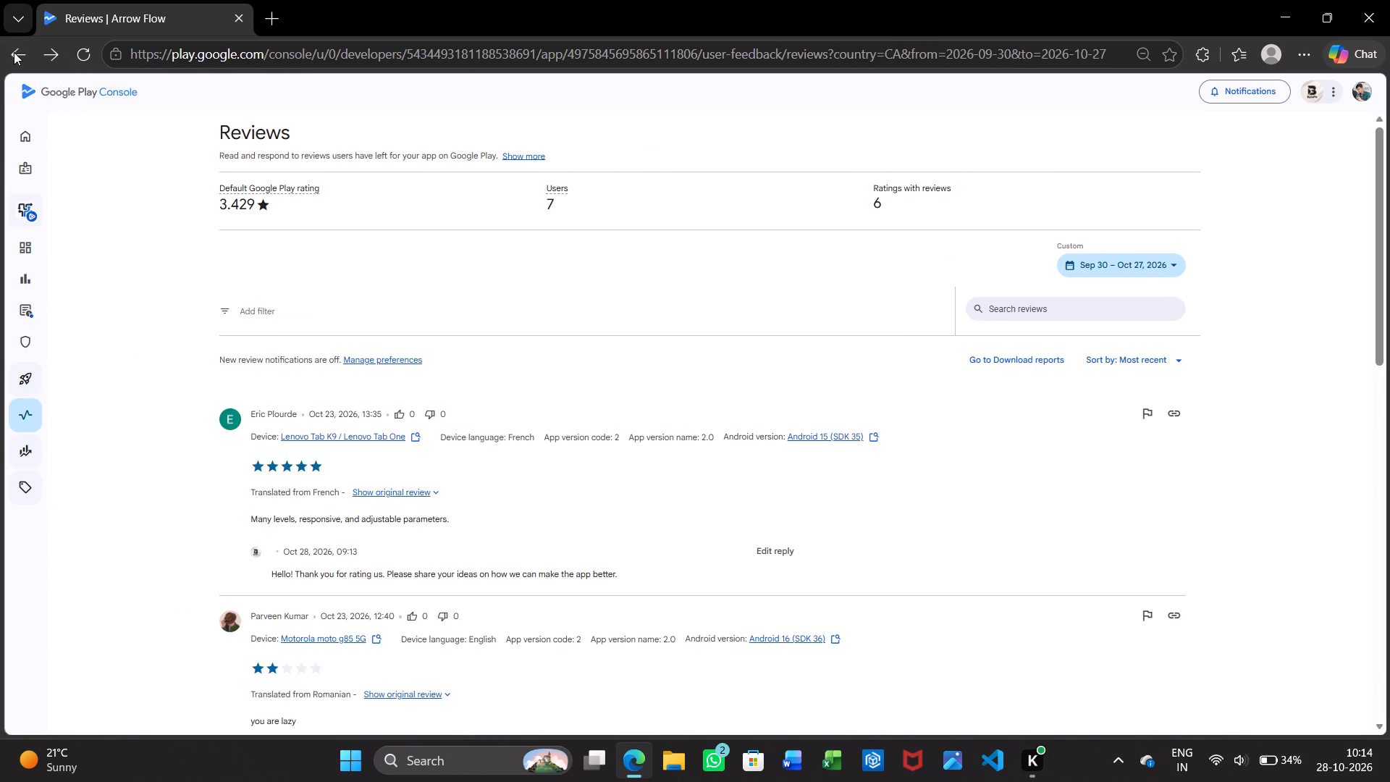
click(14, 52)
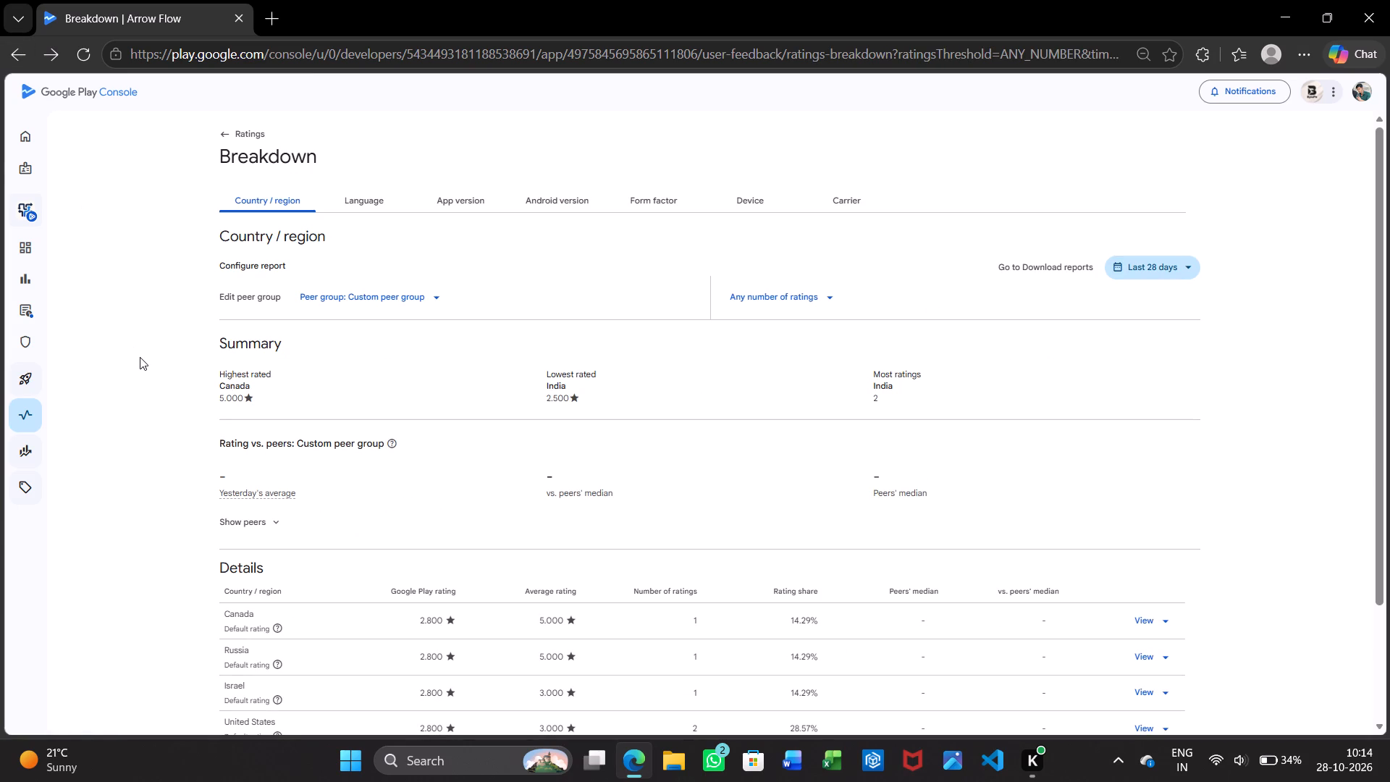
scroll(140, 356, right, 4)
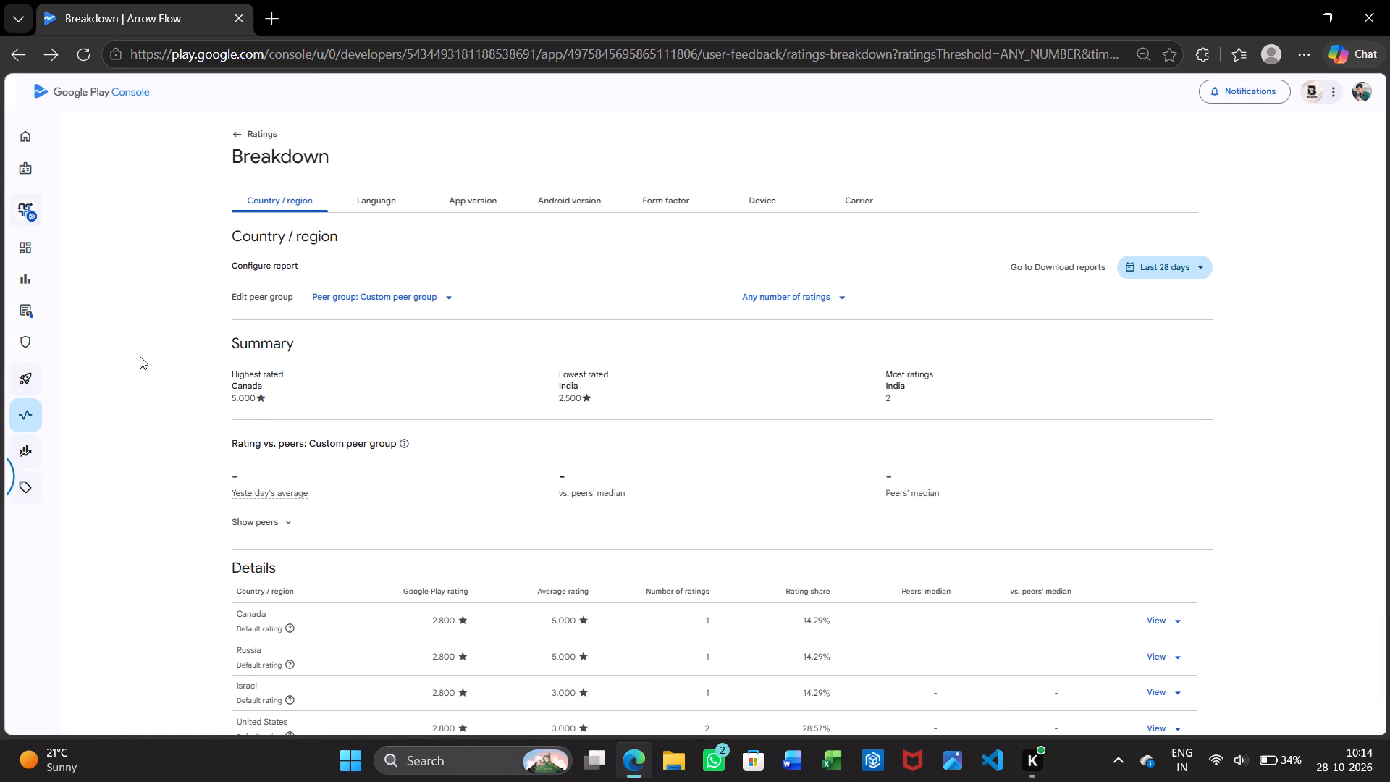
scroll(140, 356, right, 5)
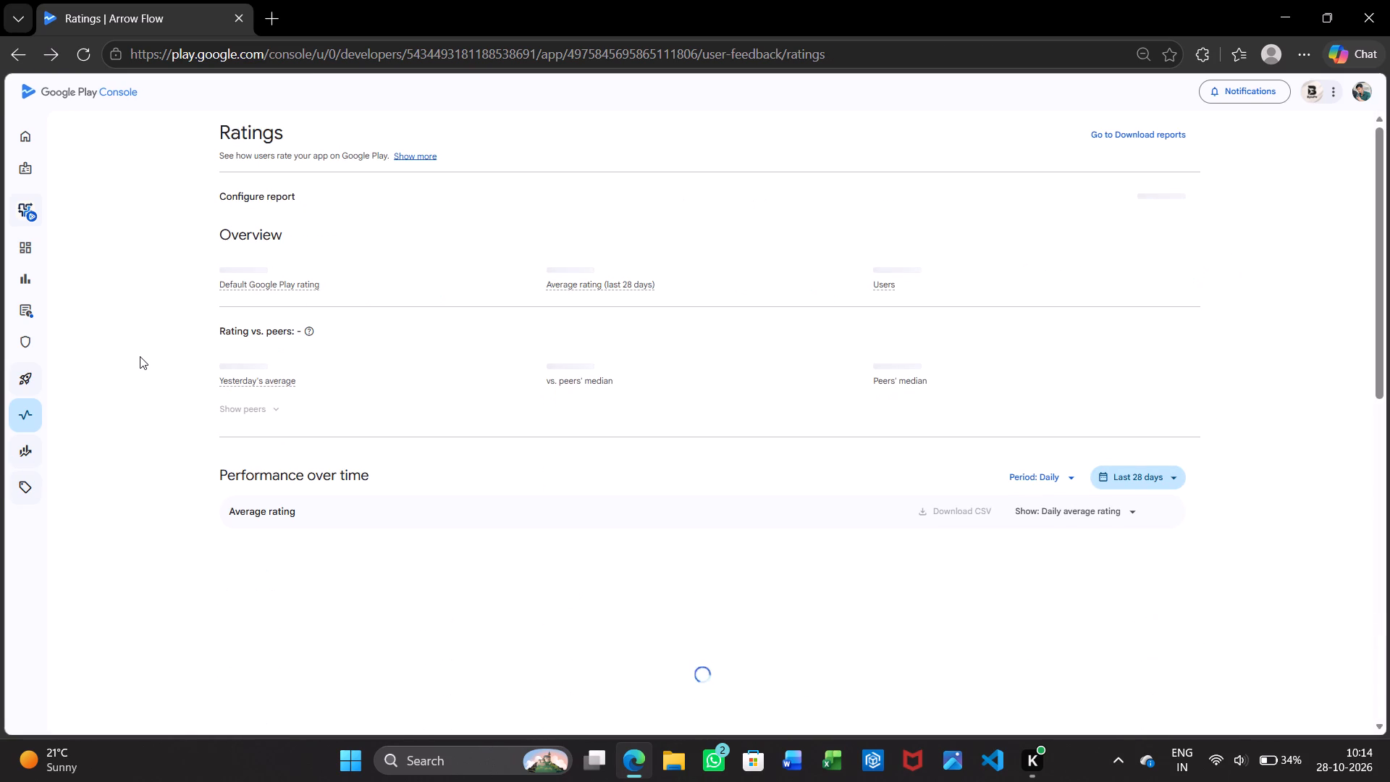
scroll(140, 356, right, 7)
Leave the Ratings page and recheck the store listing changes in review in the publishing overview.
click(32, 123)
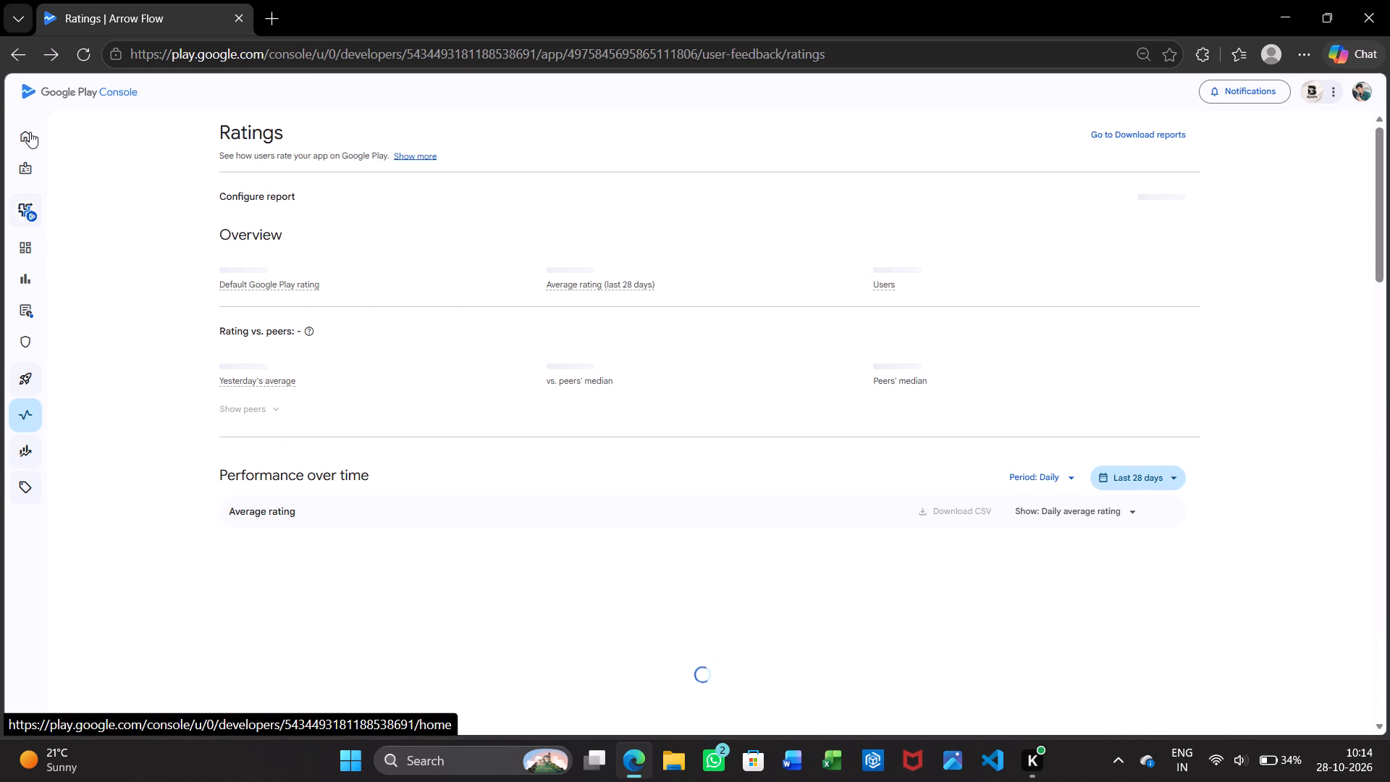
click(30, 132)
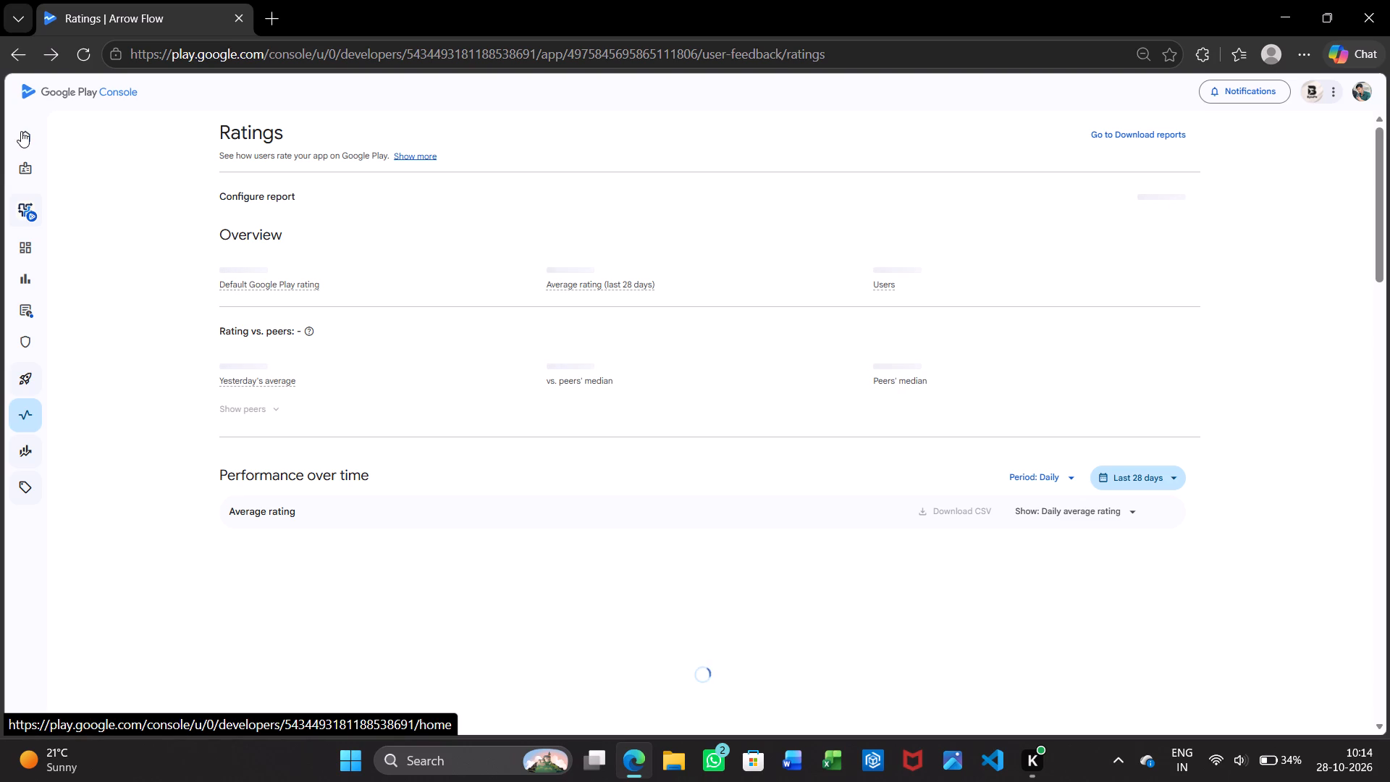
click(21, 131)
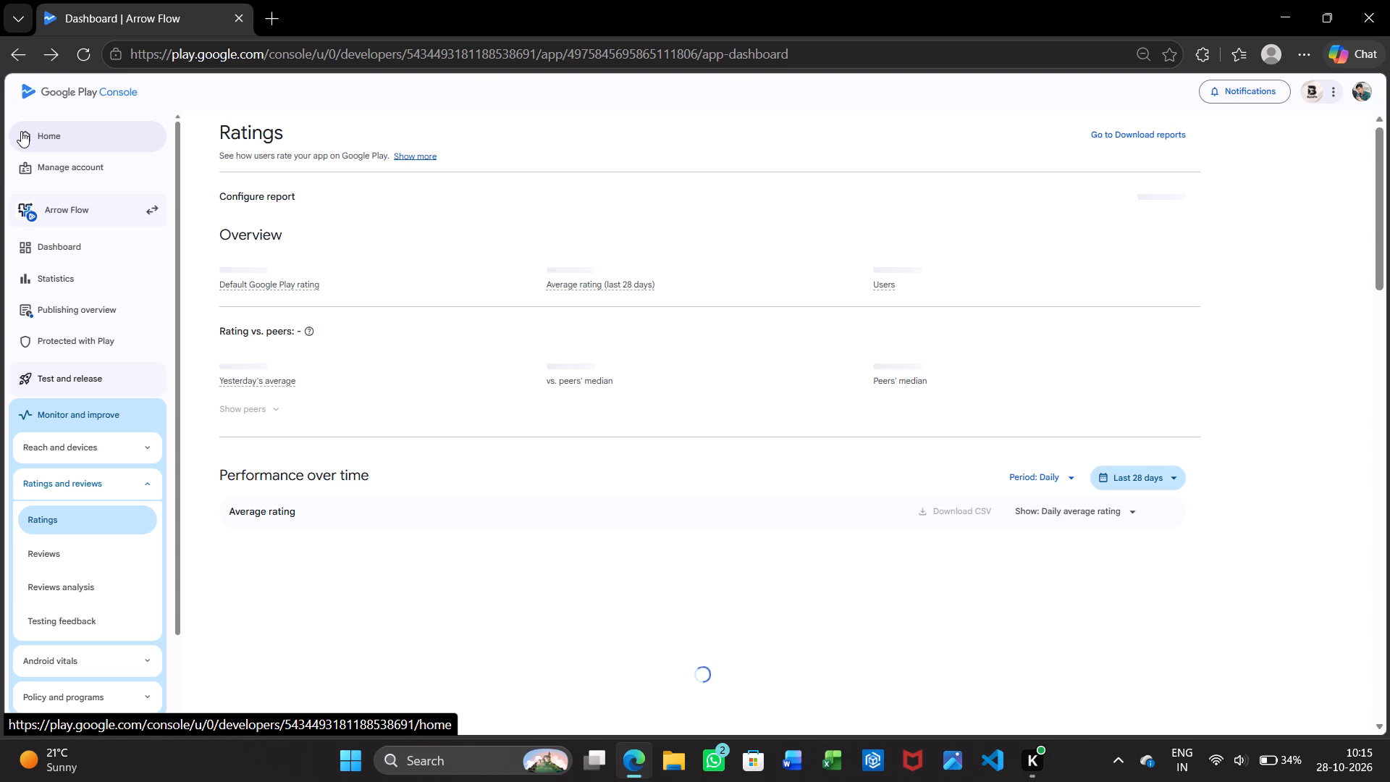
click(21, 131)
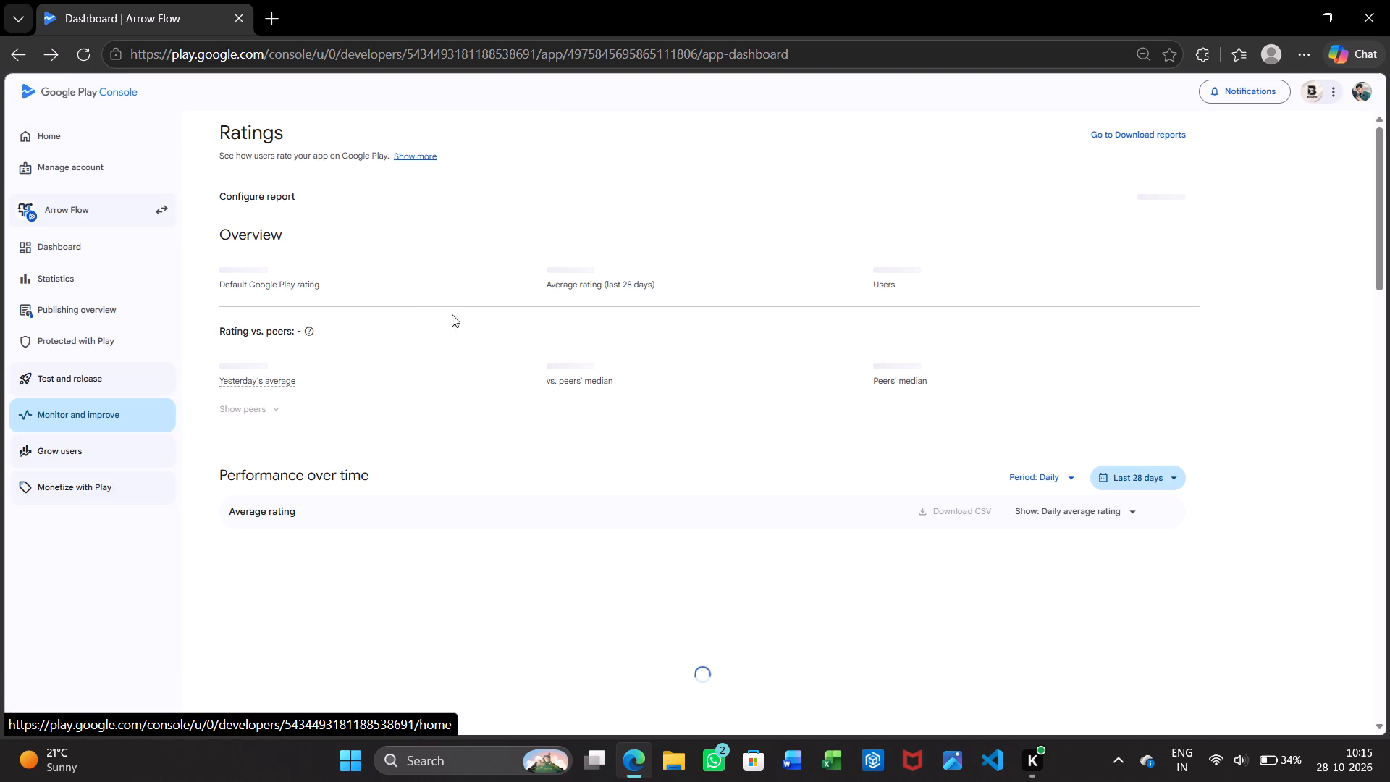
scroll(450, 354, right, 10)
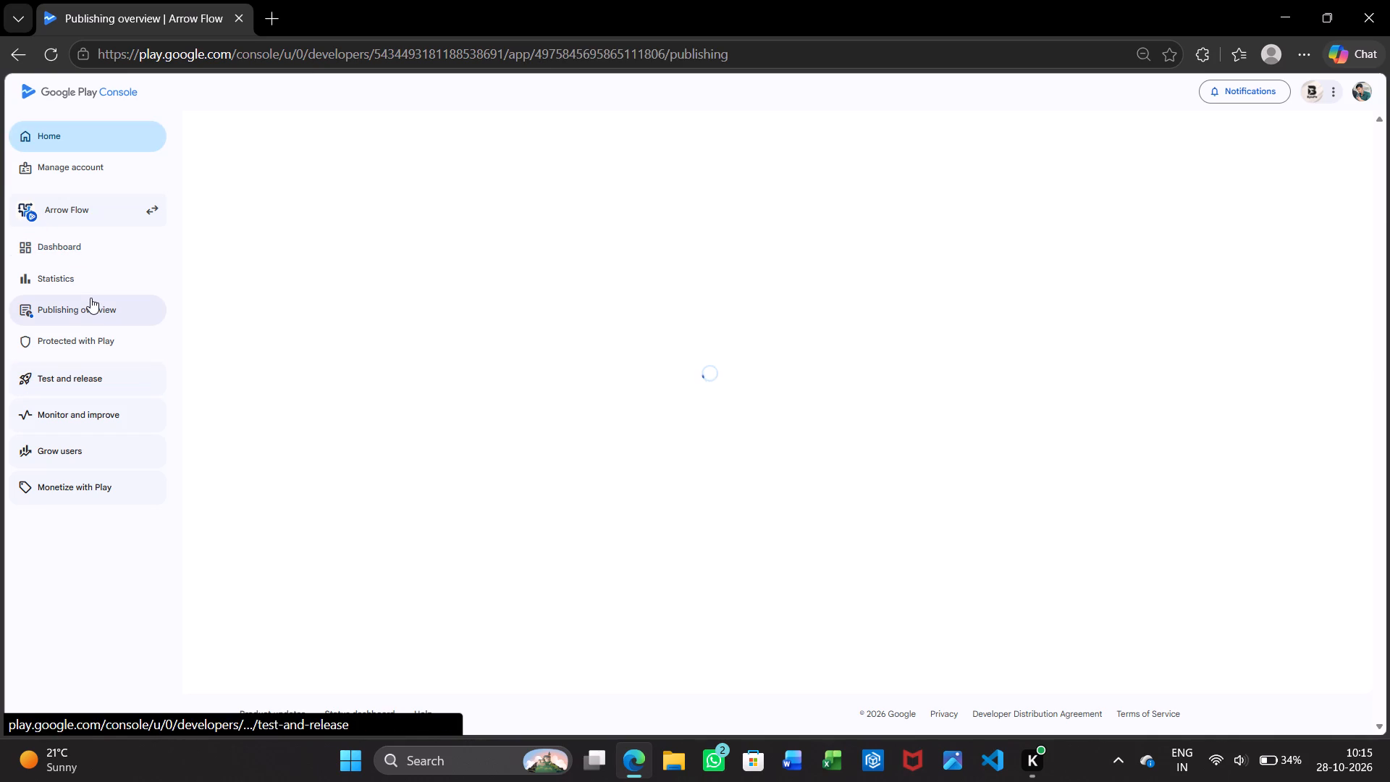
scroll(470, 424, down, 1)
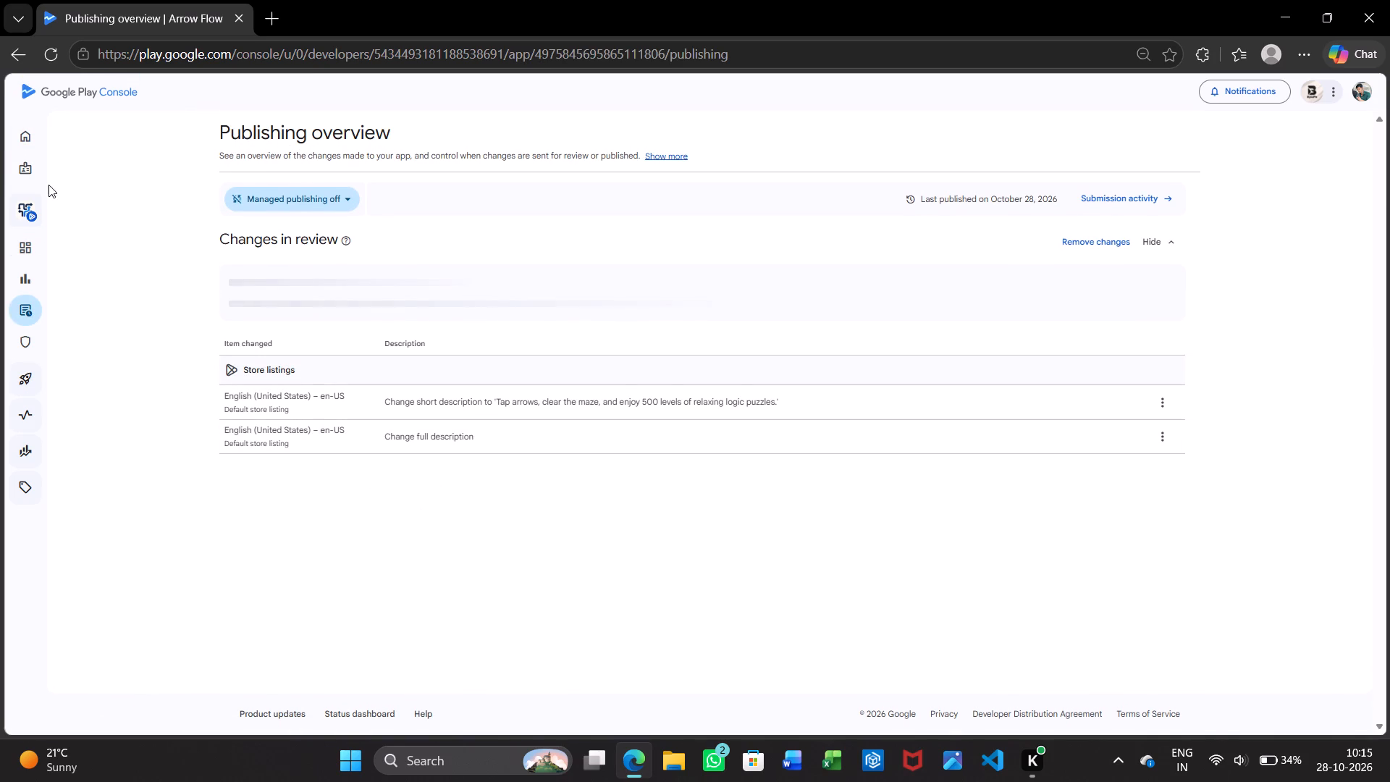
Return to the account's home page and look through all apps with their release status and 28-day metrics.
click(28, 148)
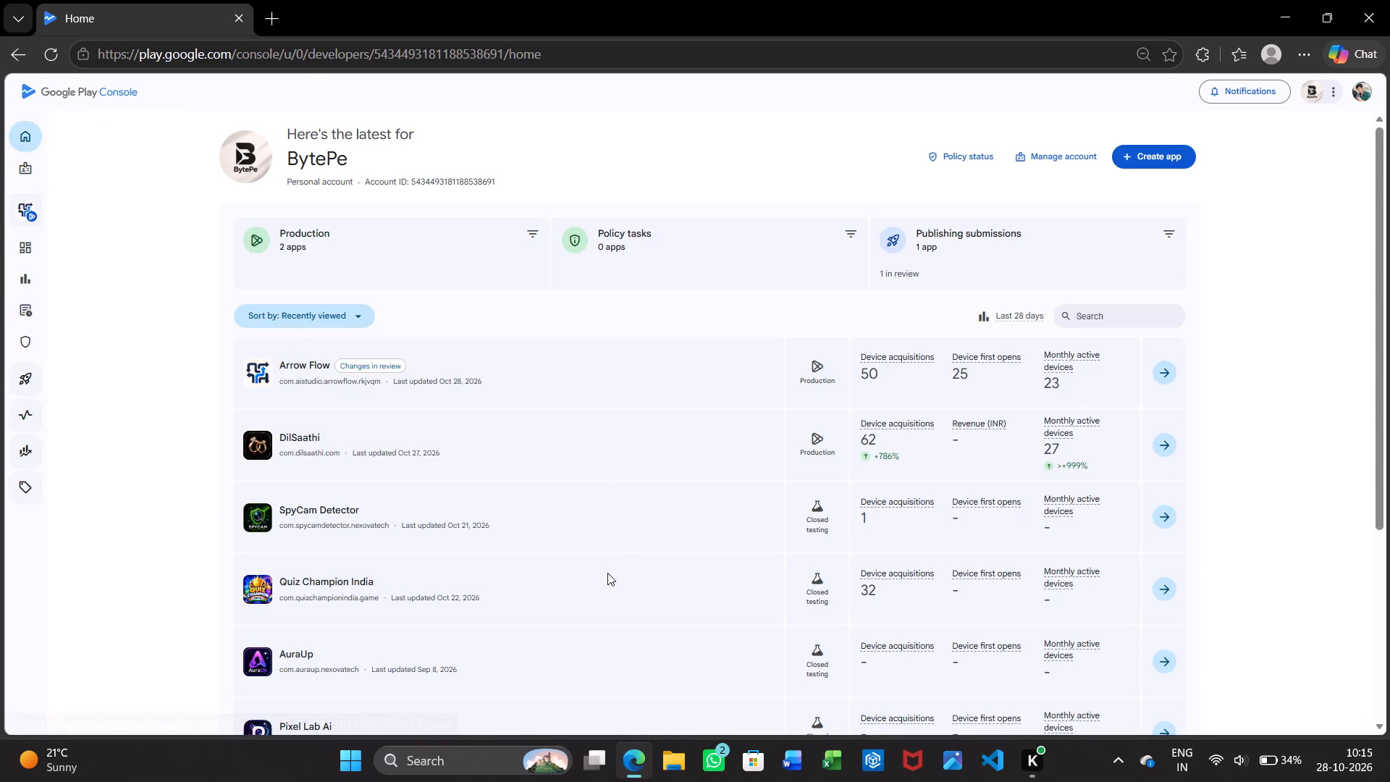
scroll(625, 578, down, 1)
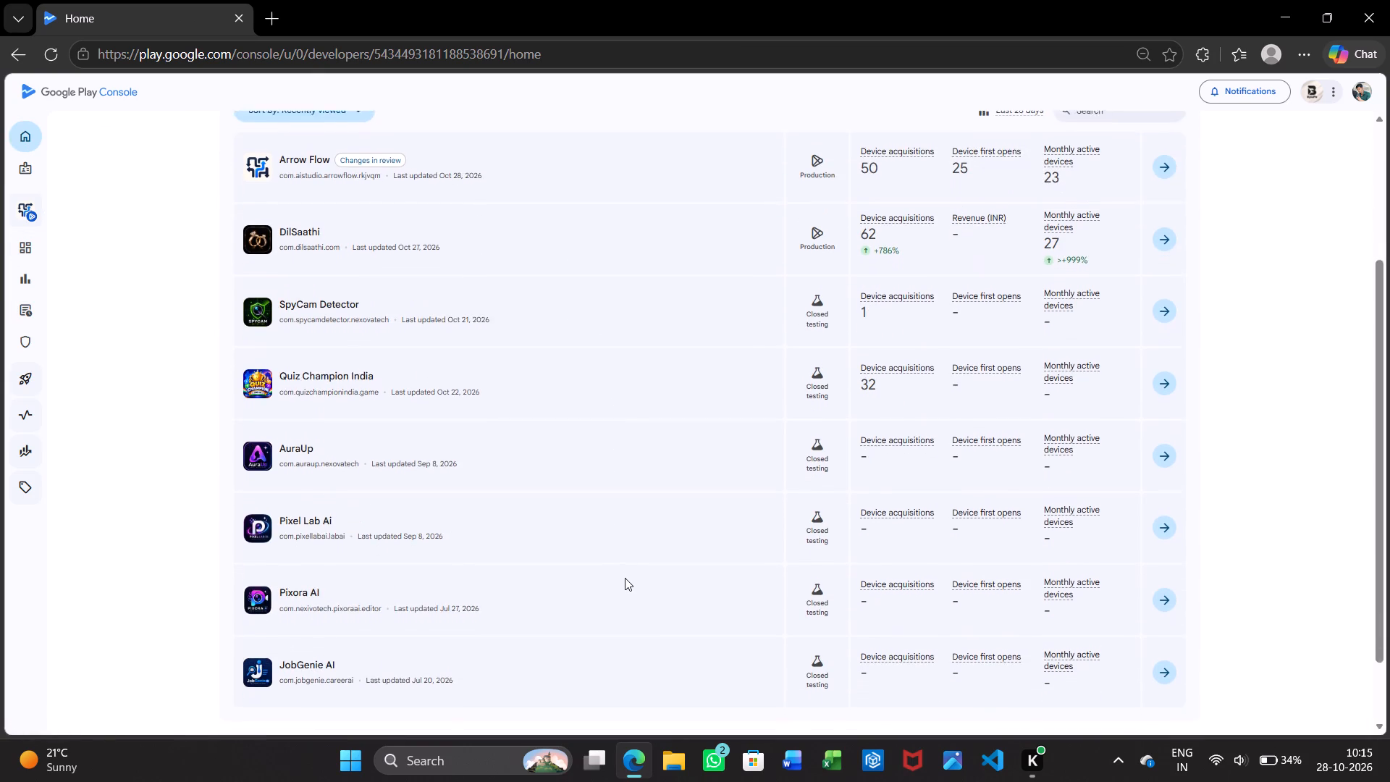
scroll(625, 578, up, 1)
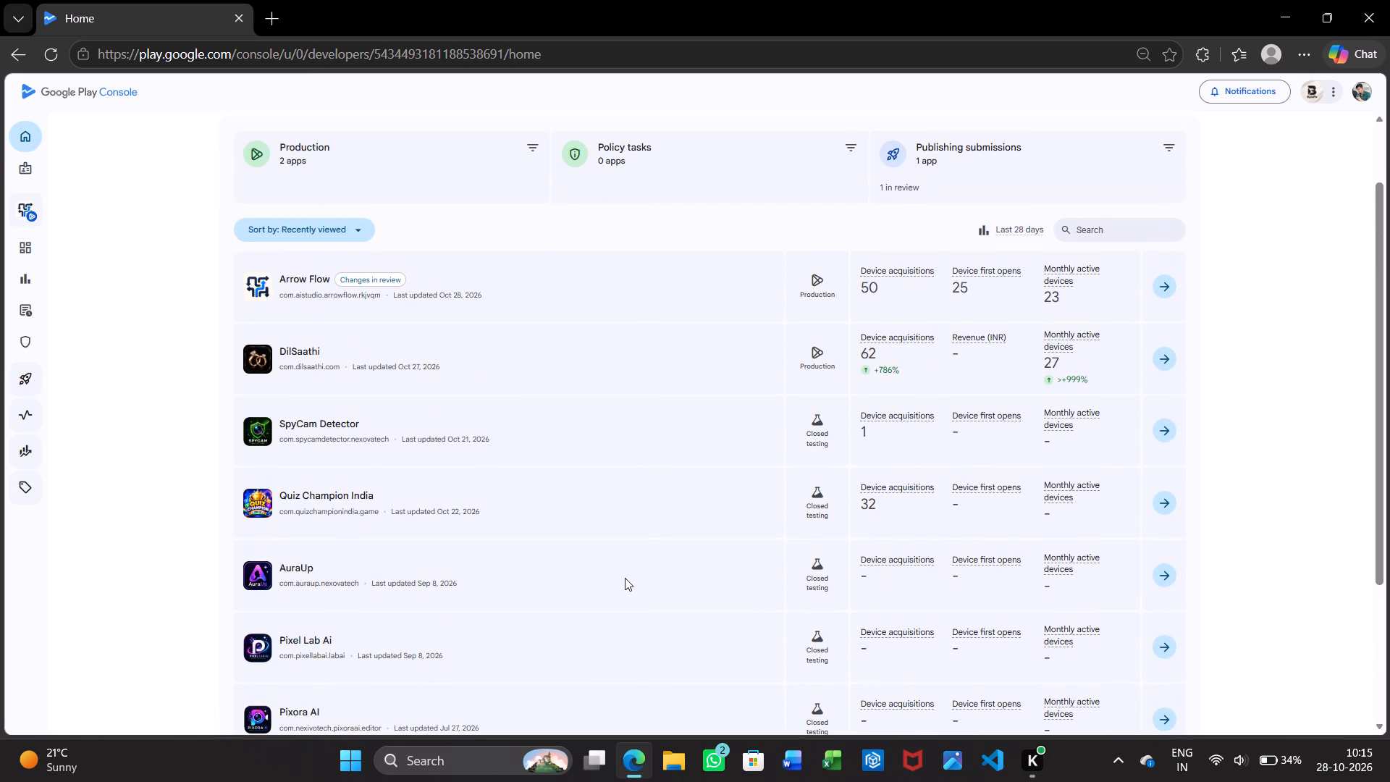
scroll(625, 578, down, 1)
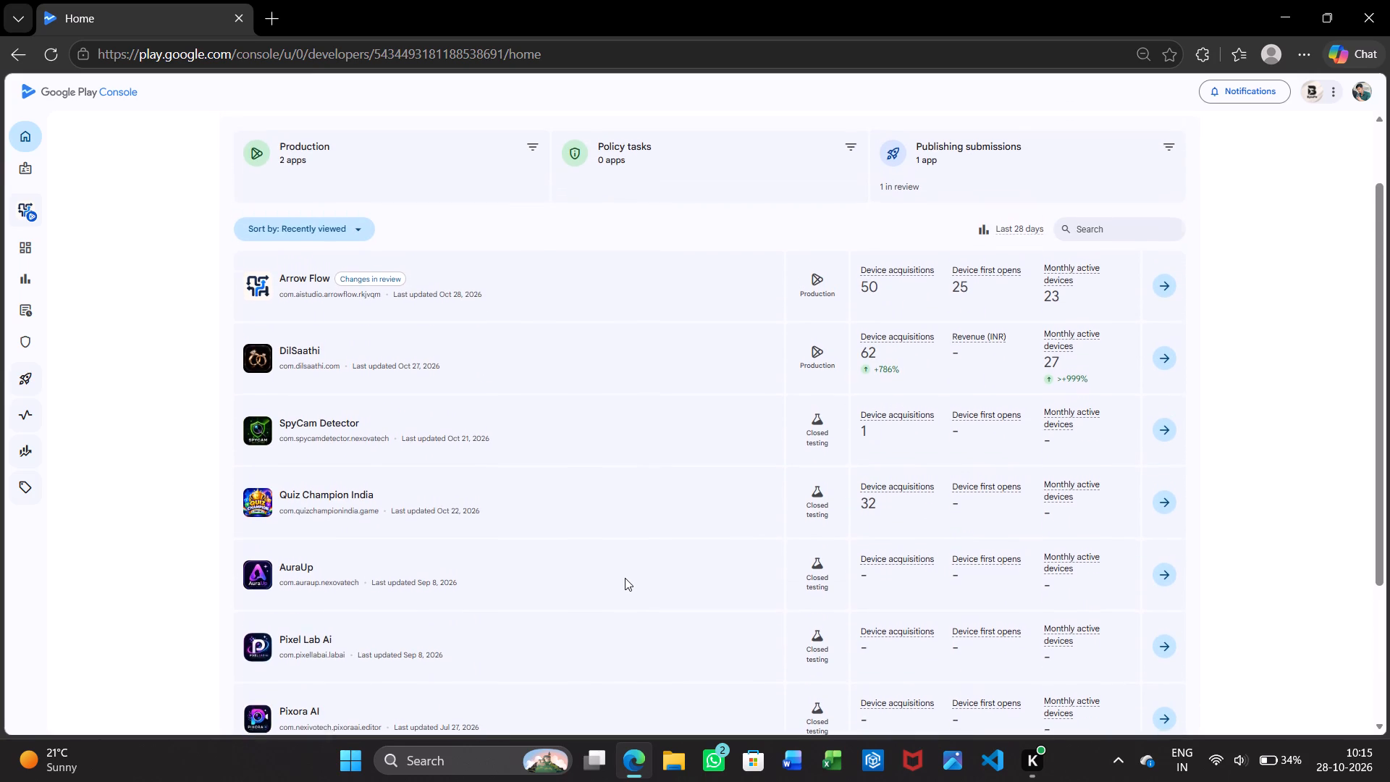
scroll(625, 578, down, 1)
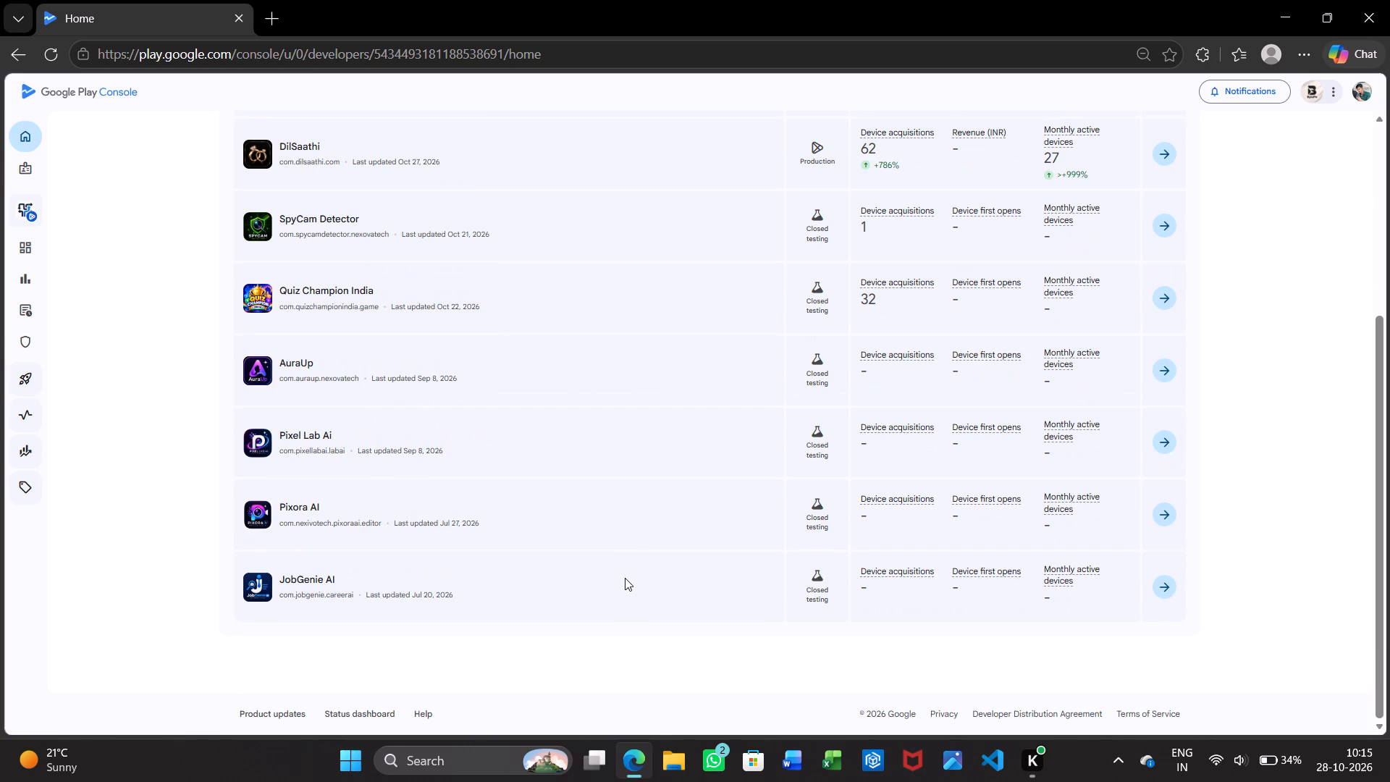
Look over the remaining apps in the account's app list and go back to Arrow Flow's publishing overview.
scroll(625, 578, down, 1)
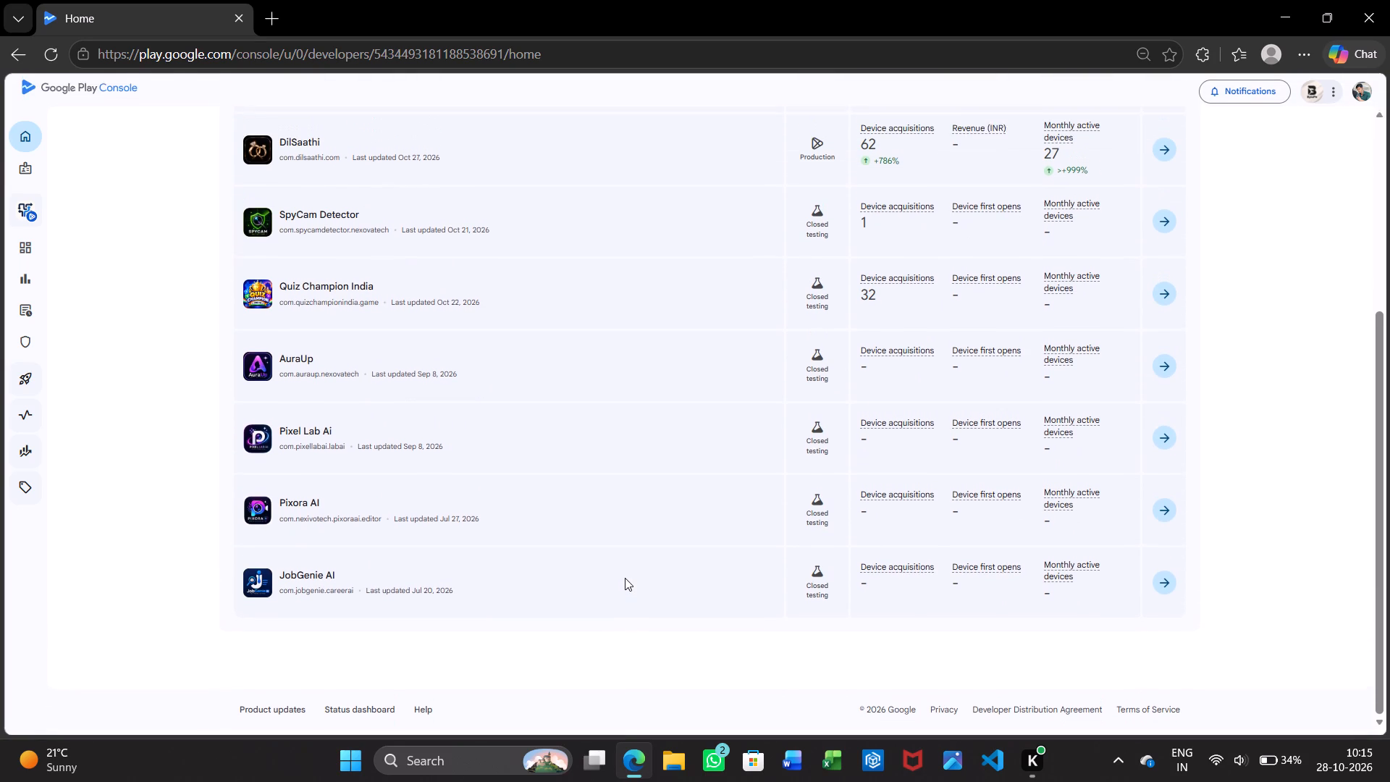
click(638, 667)
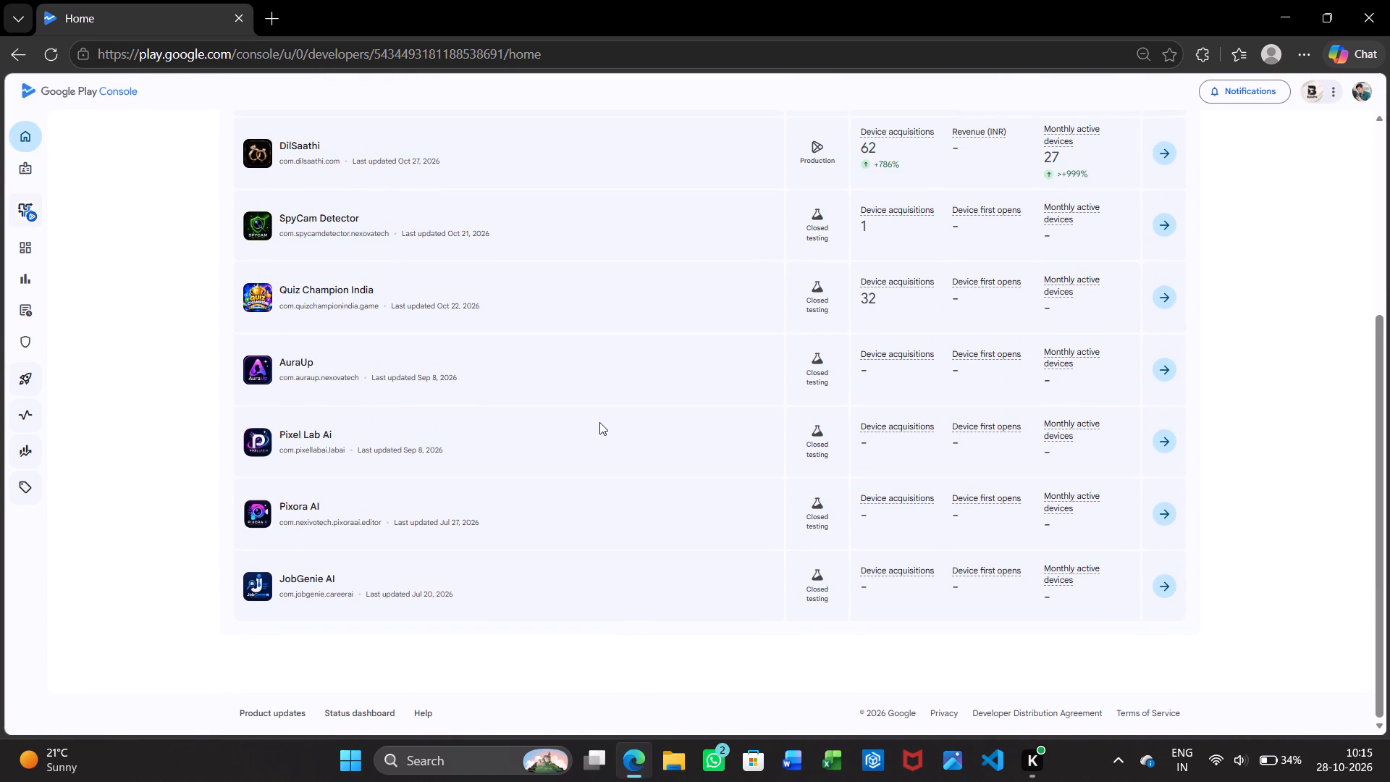
scroll(599, 422, up, 1)
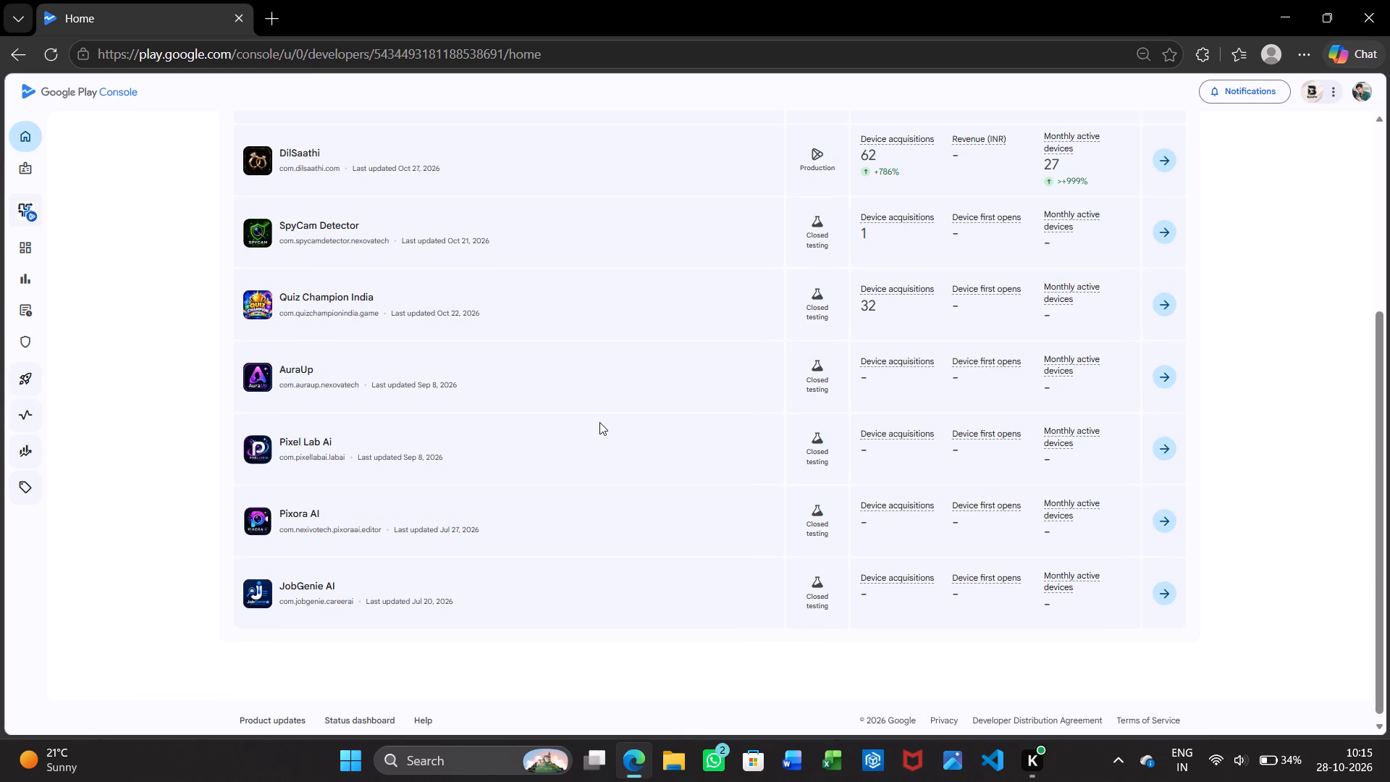
scroll(599, 422, up, 3)
scroll(599, 422, right, 4)
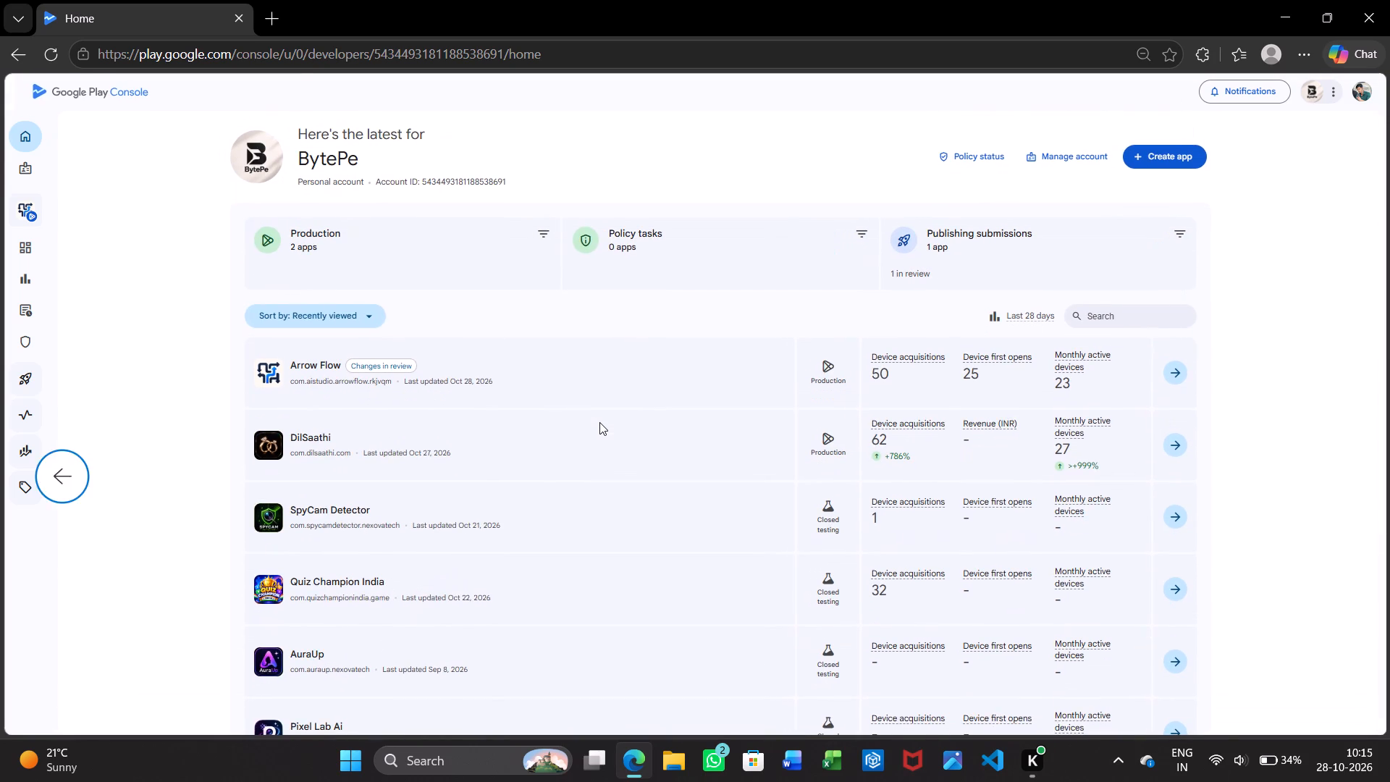
scroll(599, 422, right, 1)
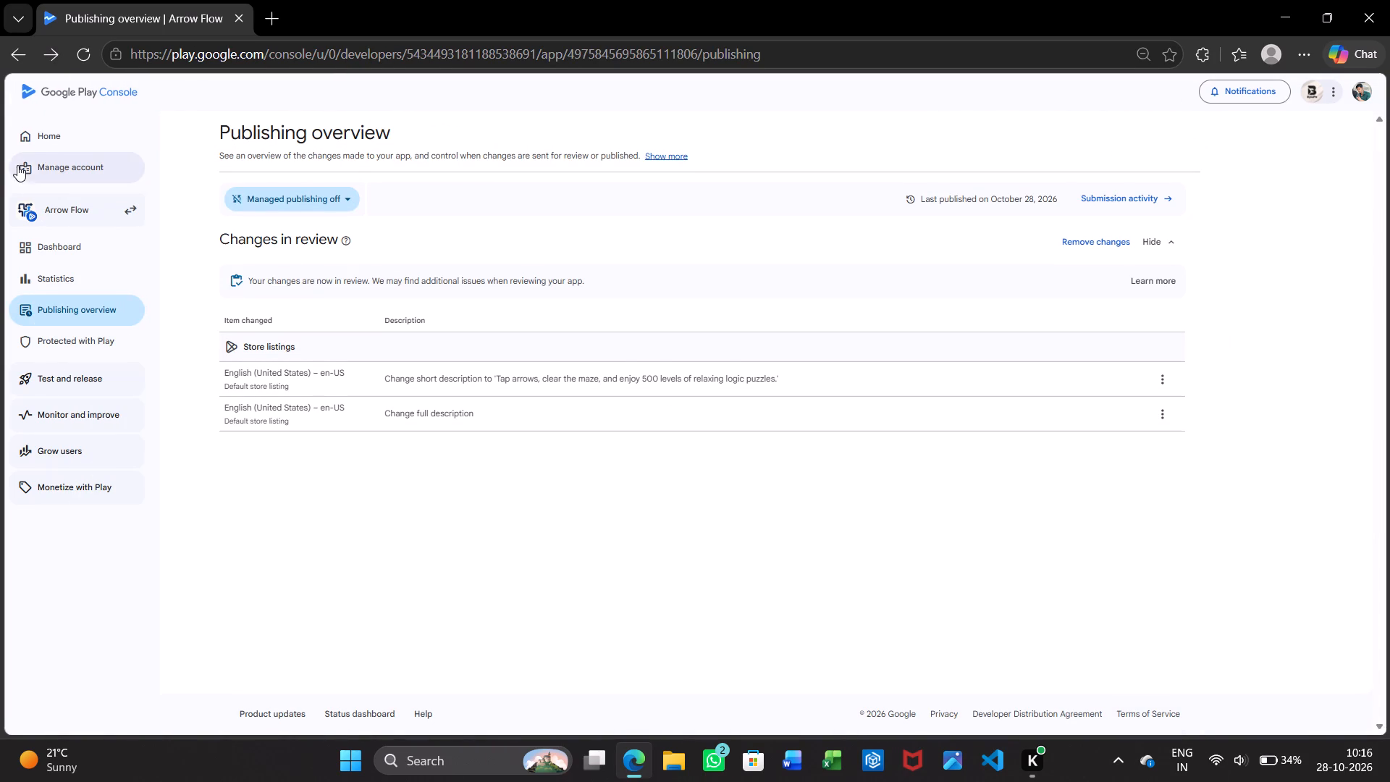
Open the developer account management page and look through the general and monetization options in the Play apps settings.
click(72, 158)
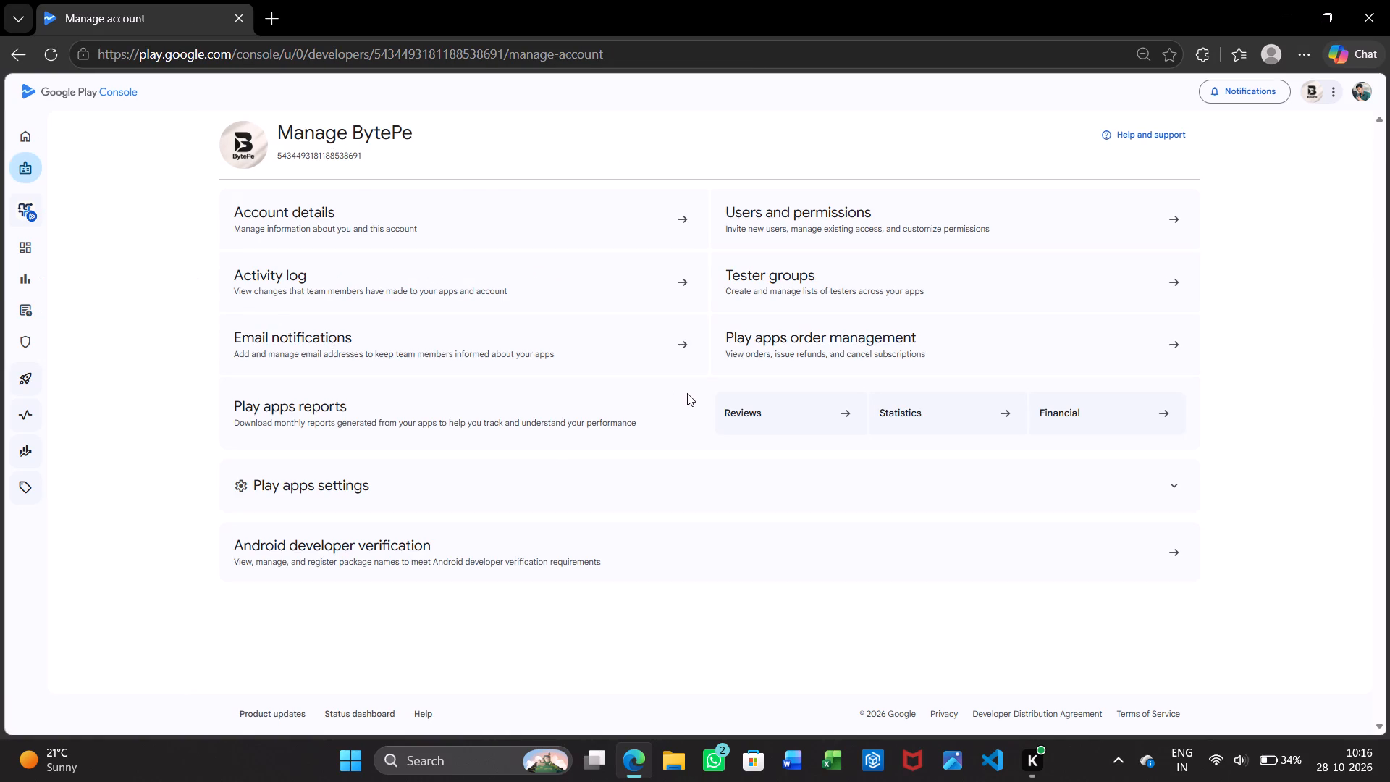
click(1171, 484)
scroll(907, 509, down, 1)
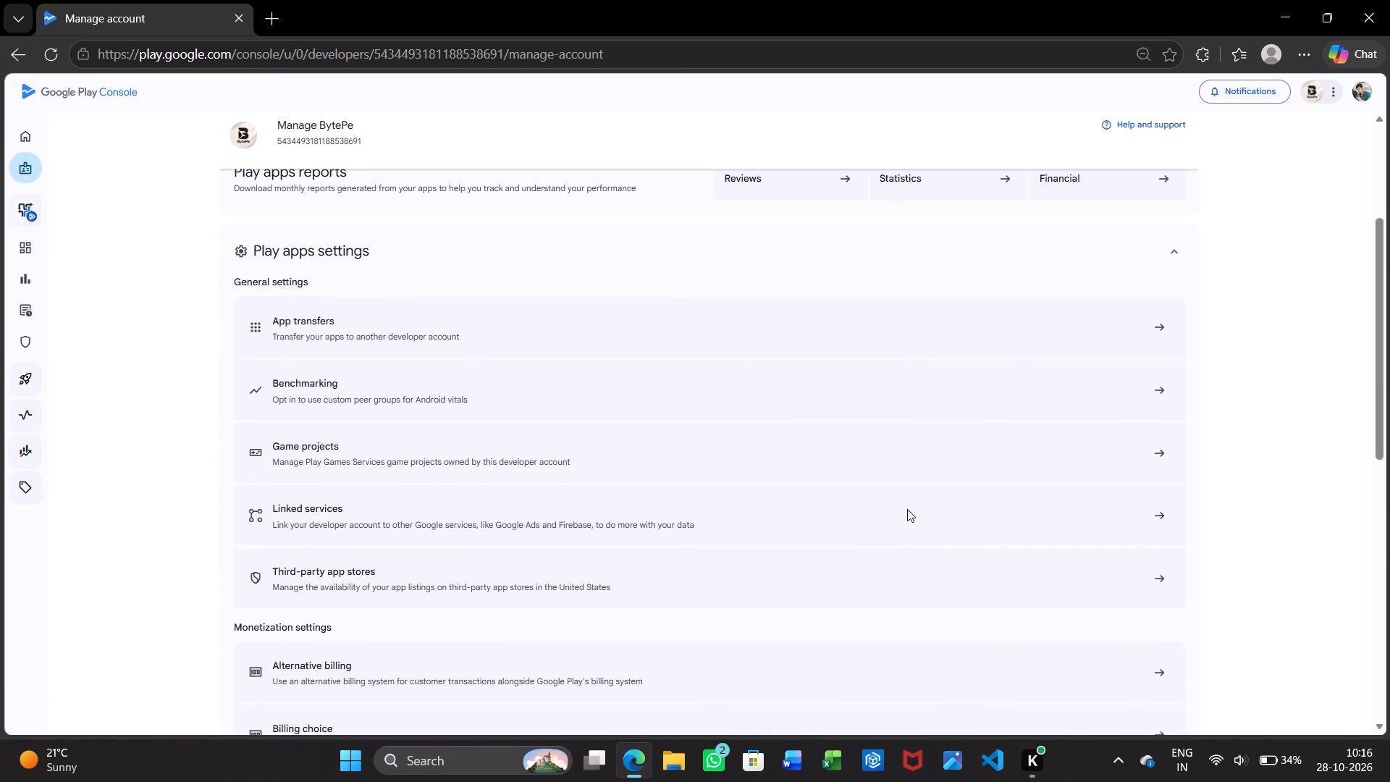
scroll(907, 509, down, 3)
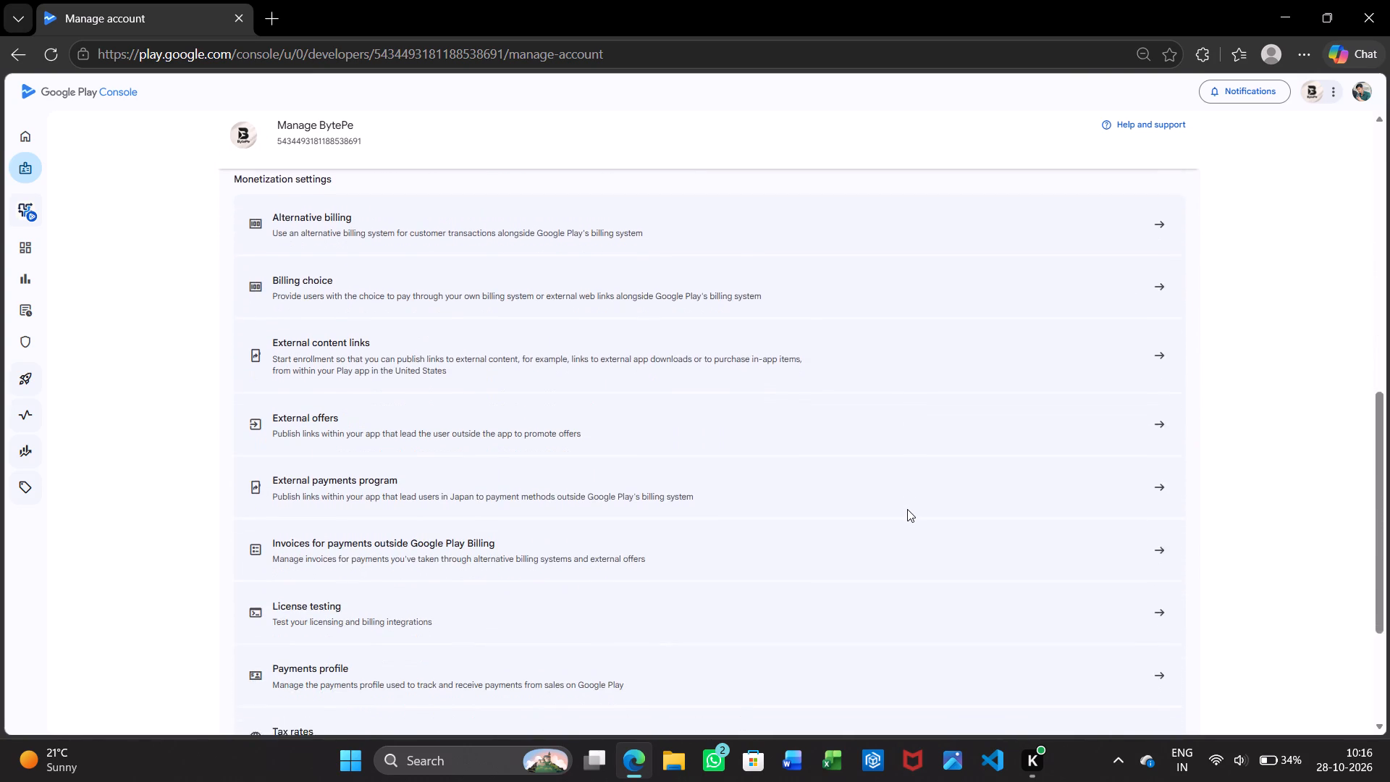
scroll(907, 509, down, 2)
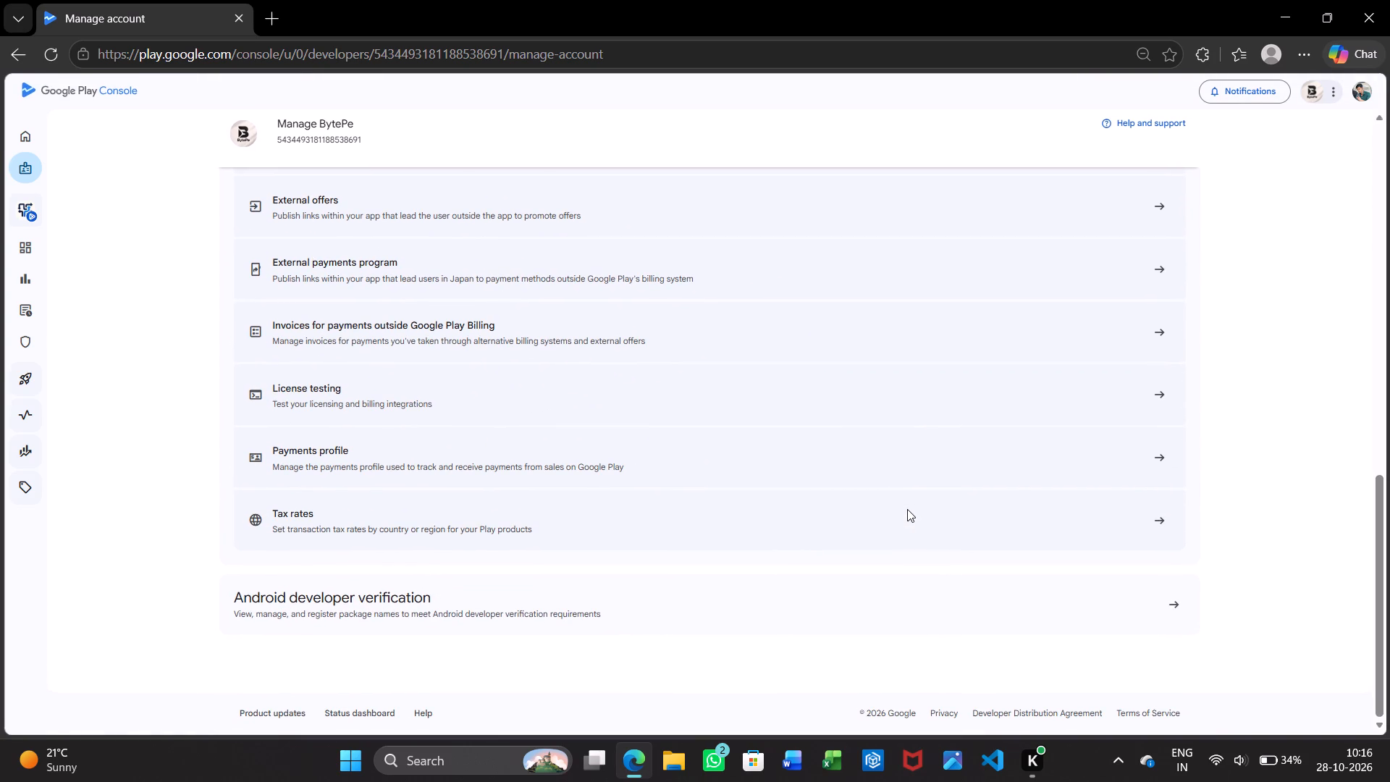
Open the license testing settings, review the tester email lists and license response, and return to account management.
click(1166, 394)
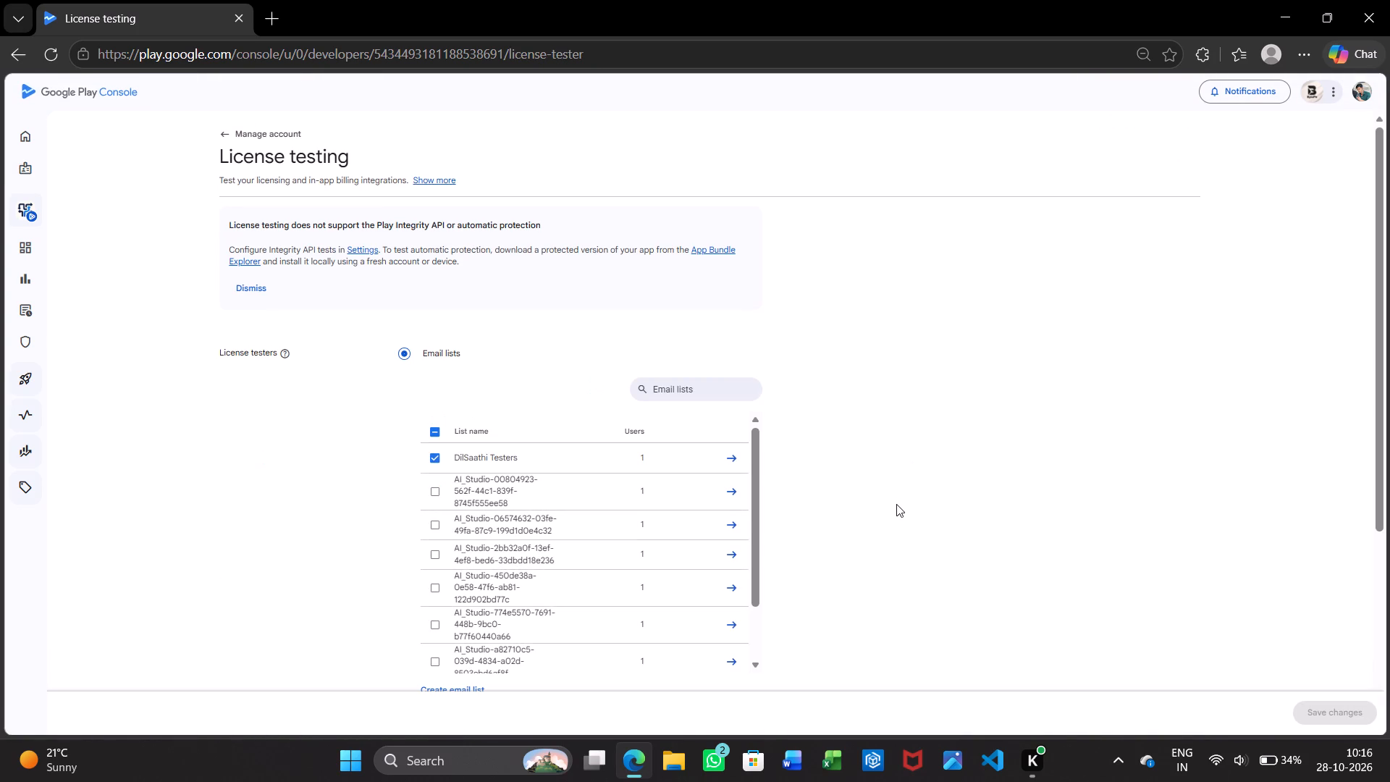
scroll(896, 504, down, 2)
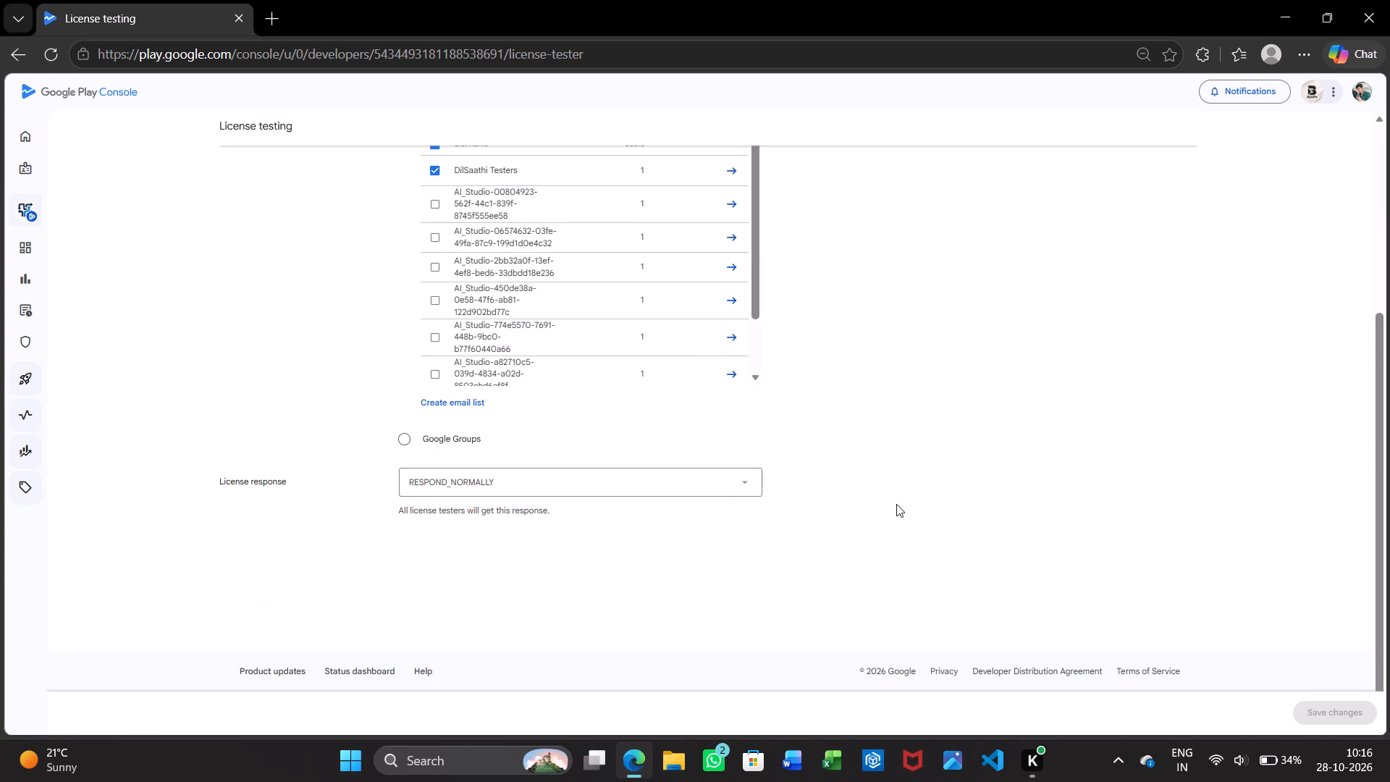
scroll(896, 504, right, 7)
scroll(349, 345, up, 2)
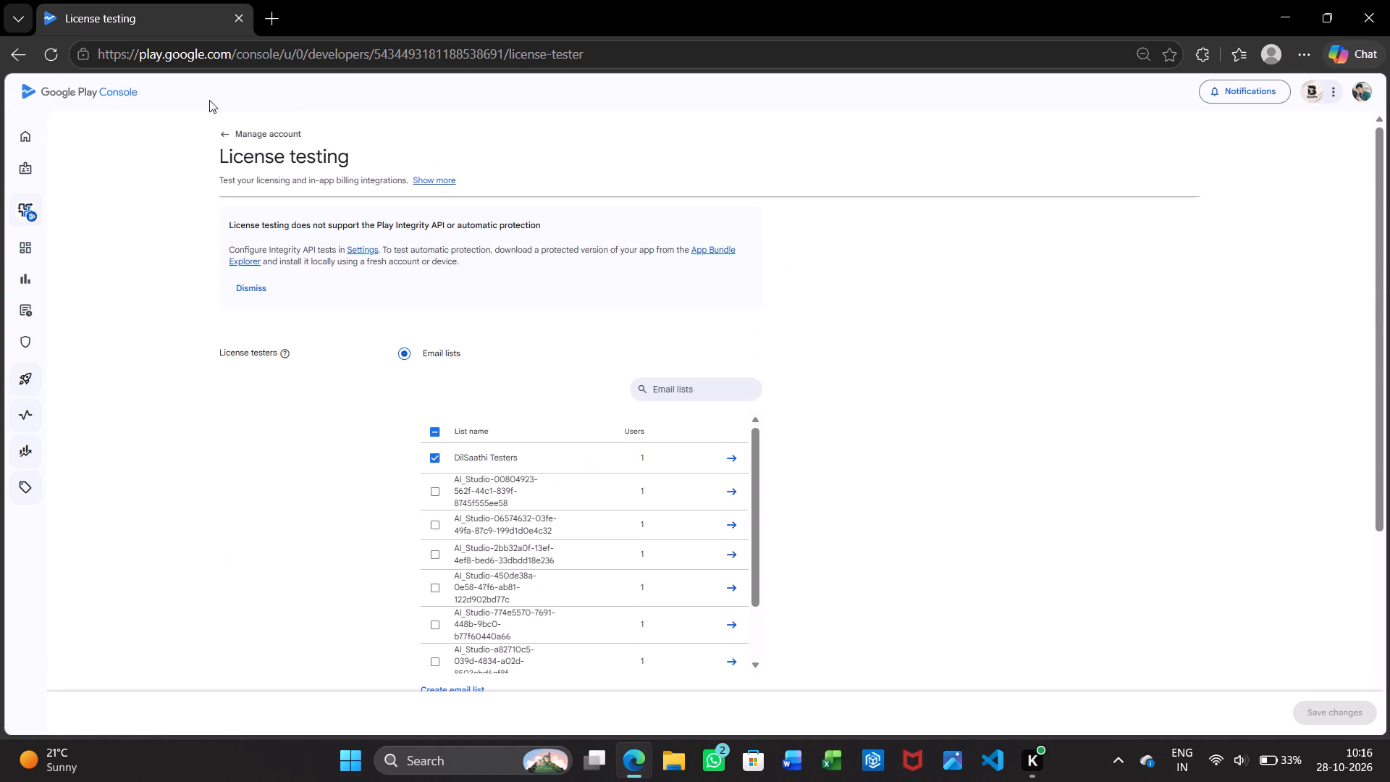
click(226, 134)
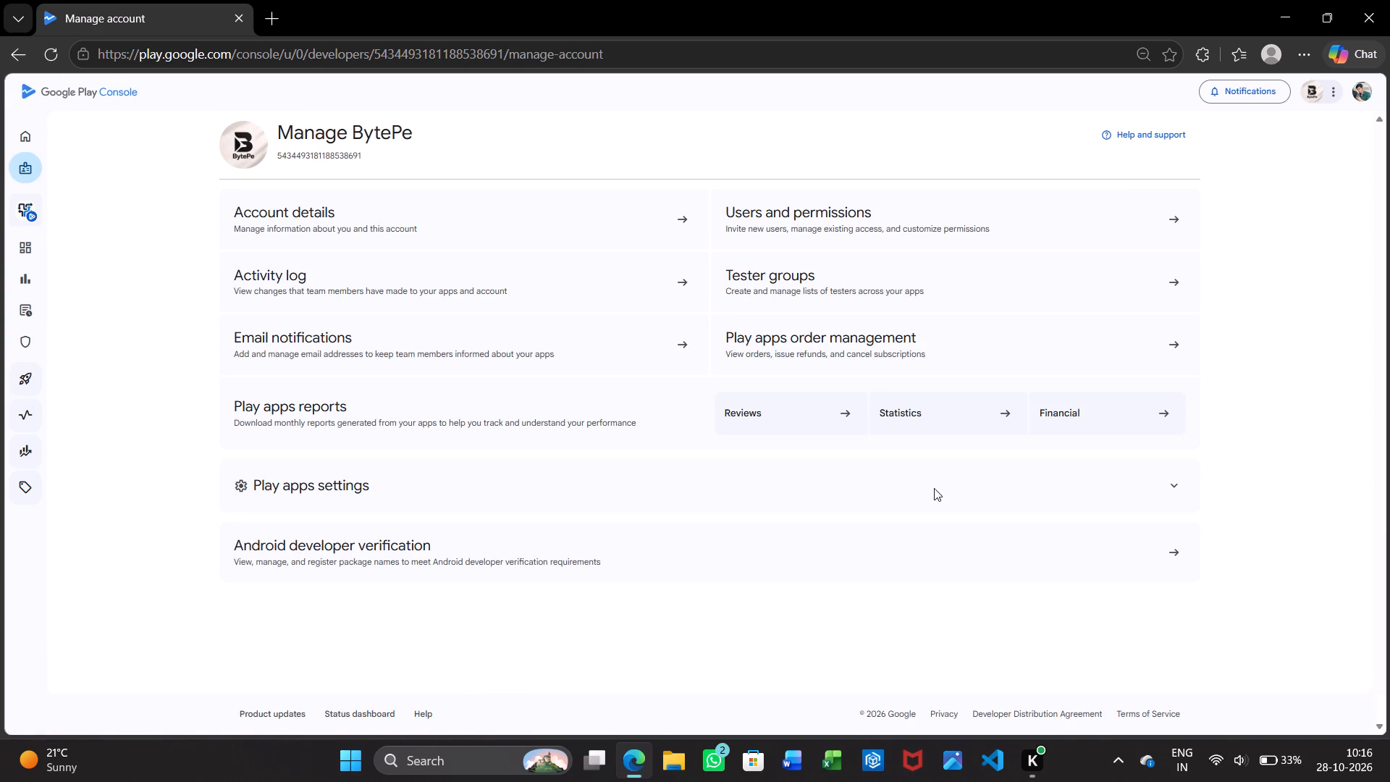
Expand the Play apps settings again and open Invoices for payments outside Google Play Billing.
click(1173, 489)
scroll(869, 526, down, 1)
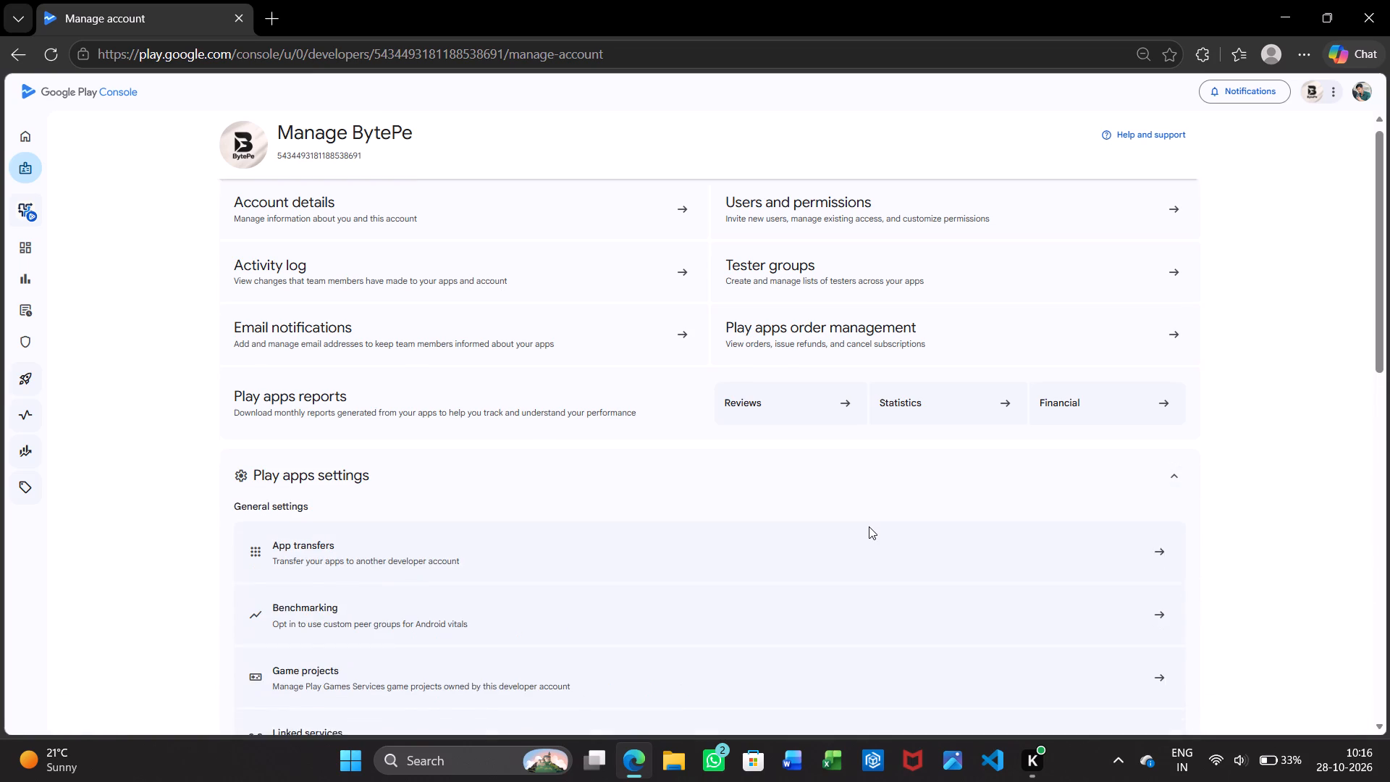
scroll(869, 526, down, 4)
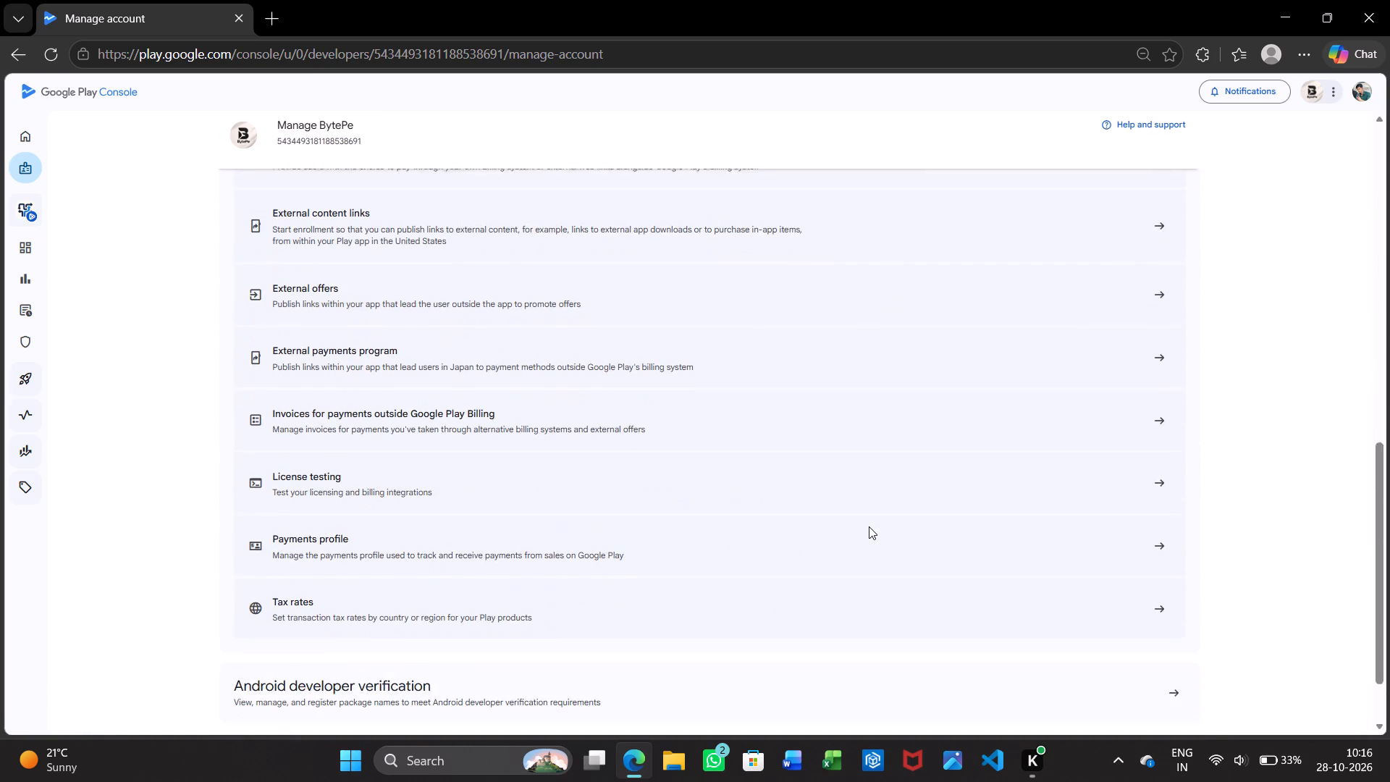
scroll(869, 526, down, 1)
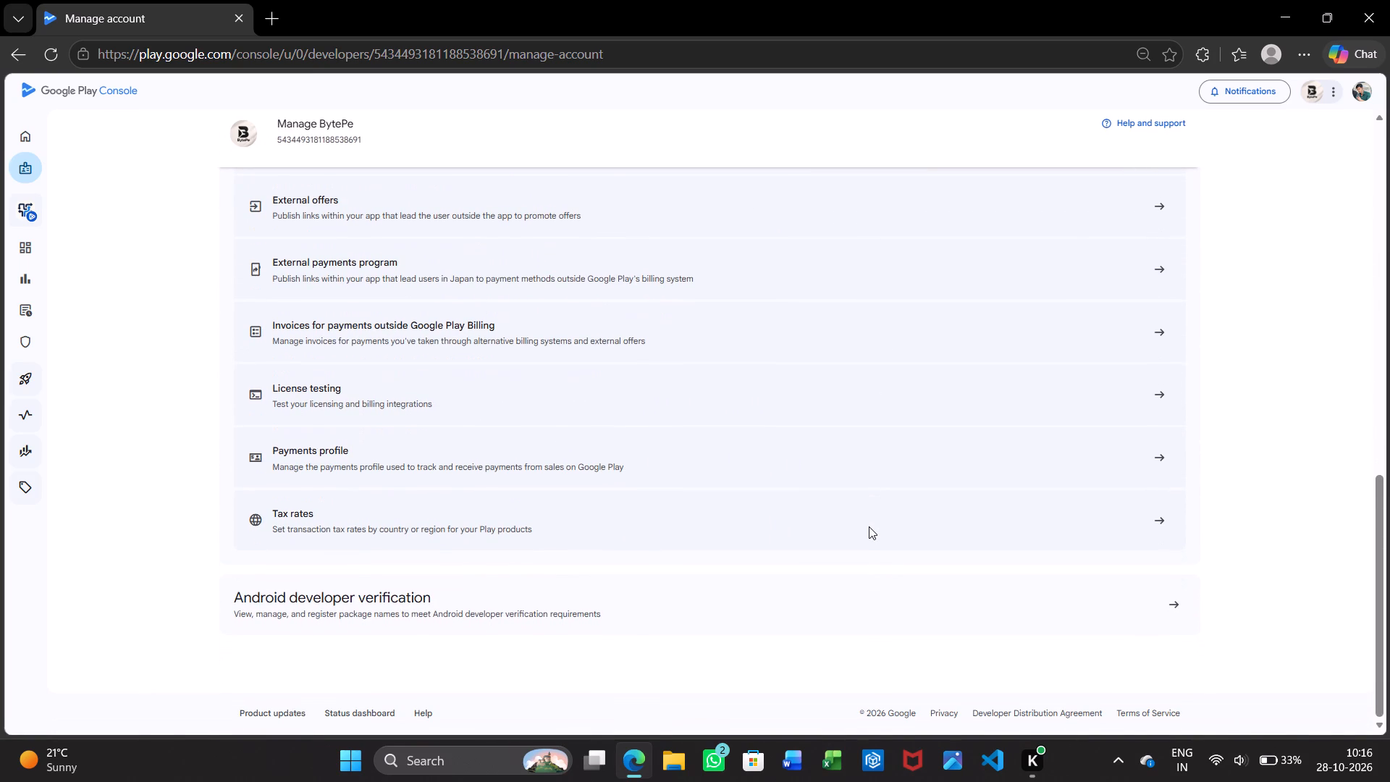
click(1152, 332)
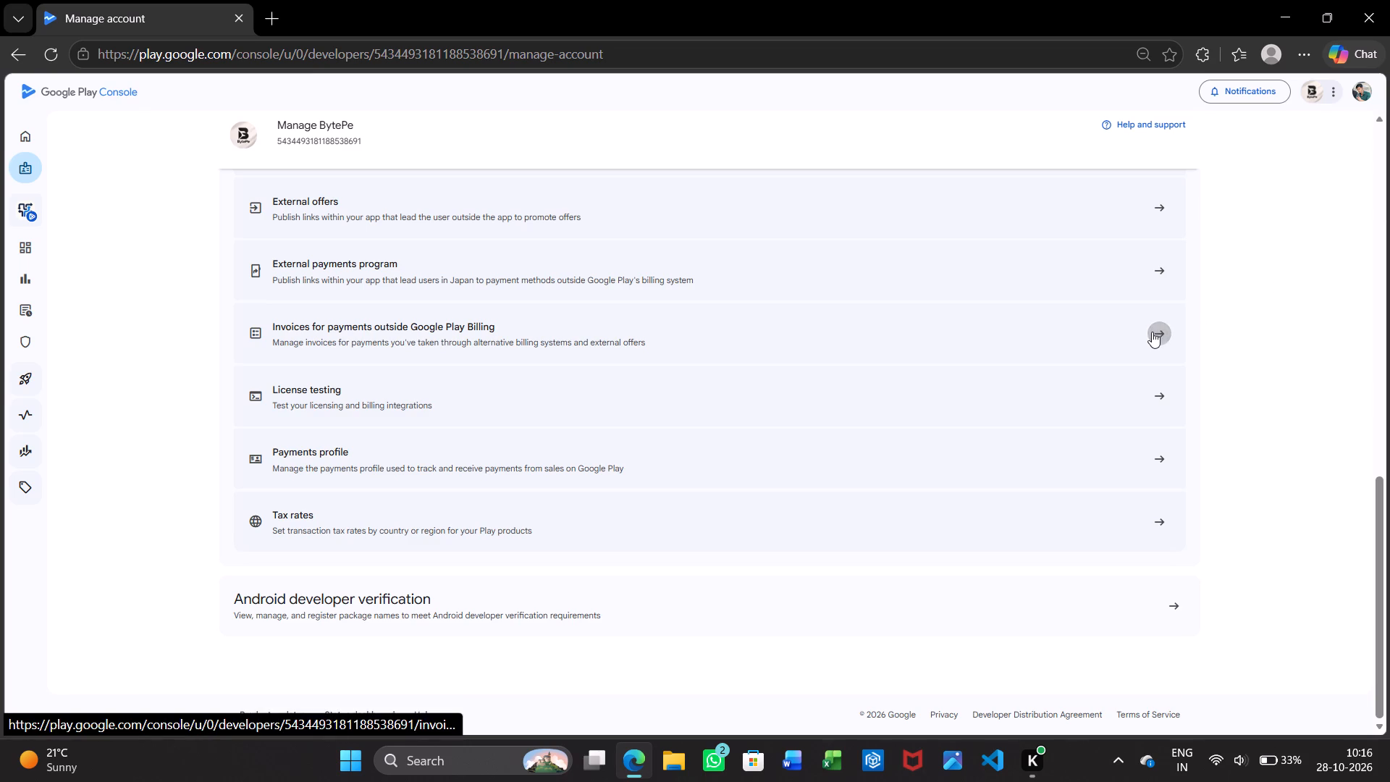